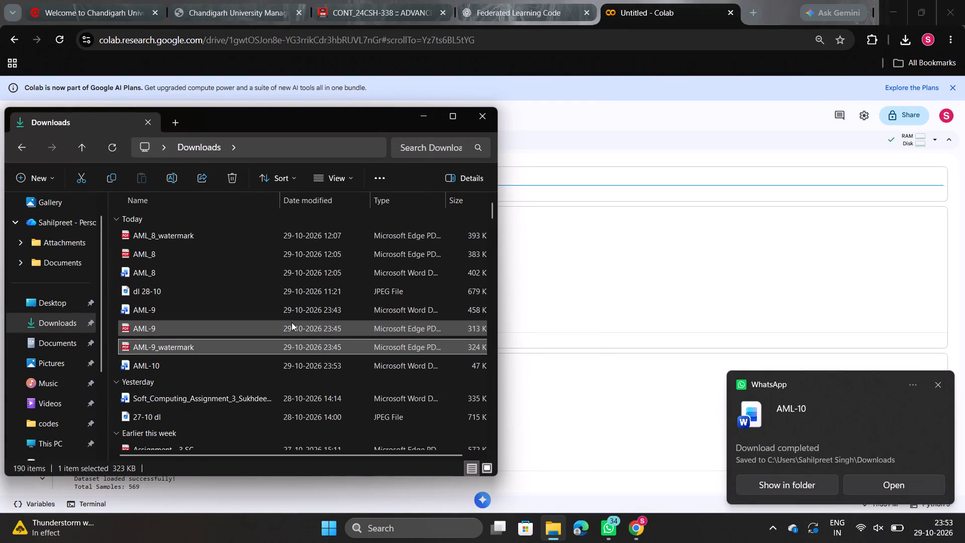
Open the AML-10 Word document from the Downloads folder.
scroll(317, 292, "up", 1)
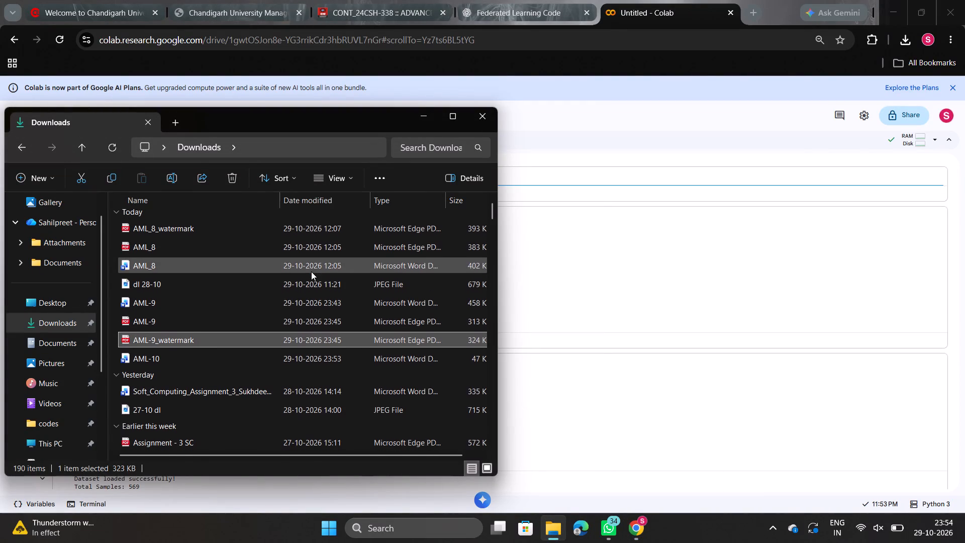
double_click(310, 361)
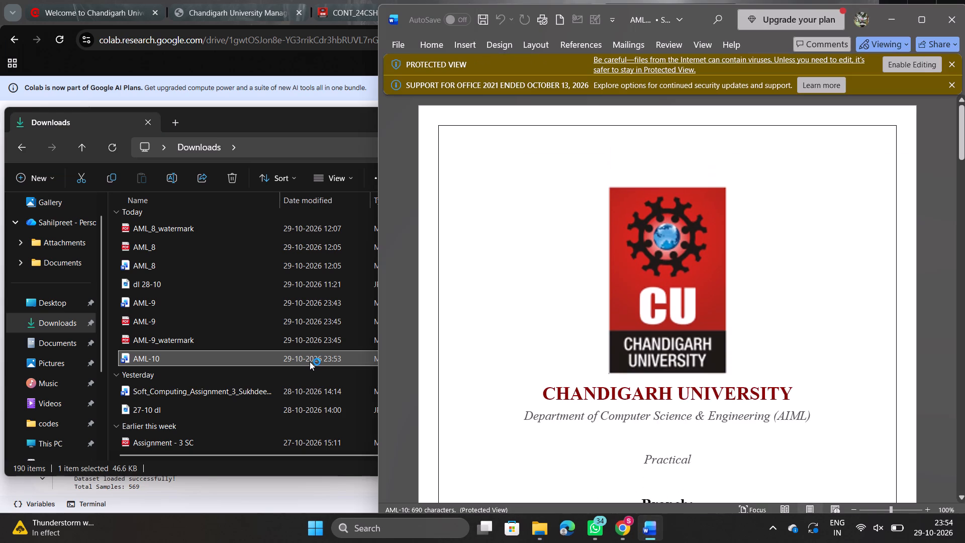
Open the AML_8 document, copy its cover-page block from "Submitted by" through "Section", and close the document.
double_click(246, 263)
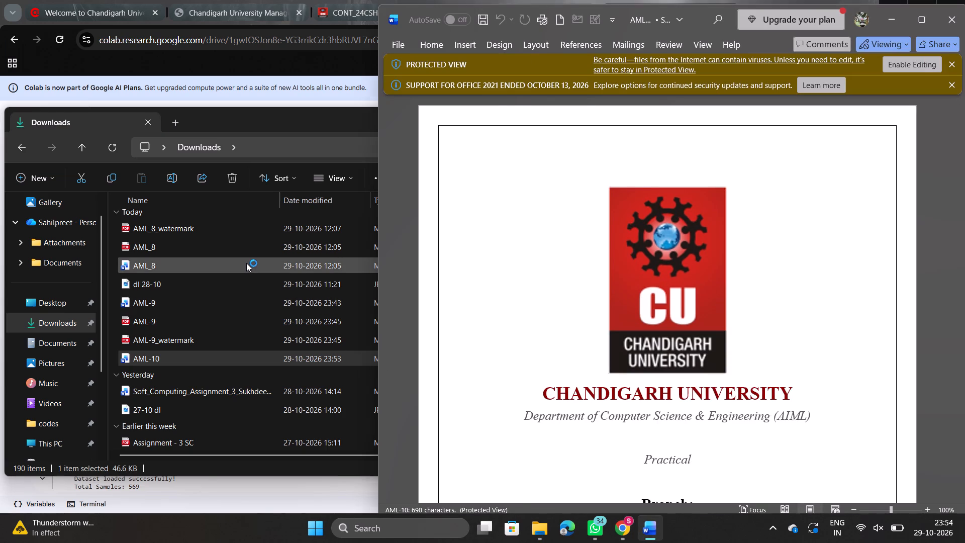
scroll(270, 312, "down", 1)
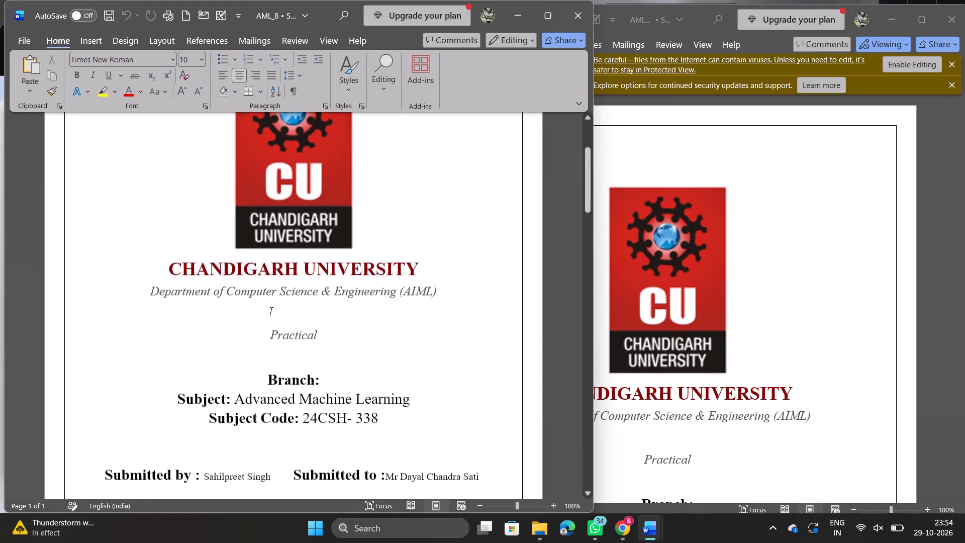
scroll(270, 312, "down", 2)
left_click_drag(107, 249, 197, 326)
key("ctrl+c")
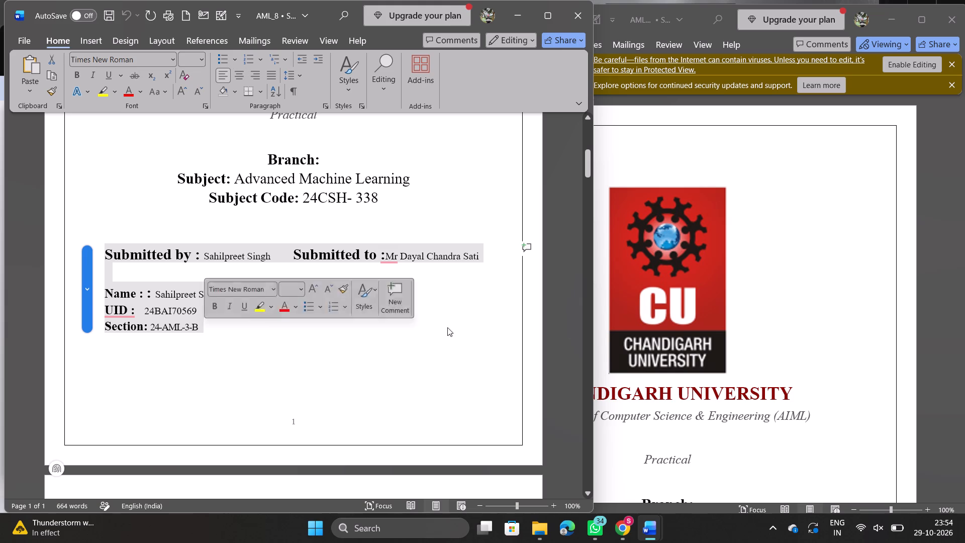
left_click(568, 10)
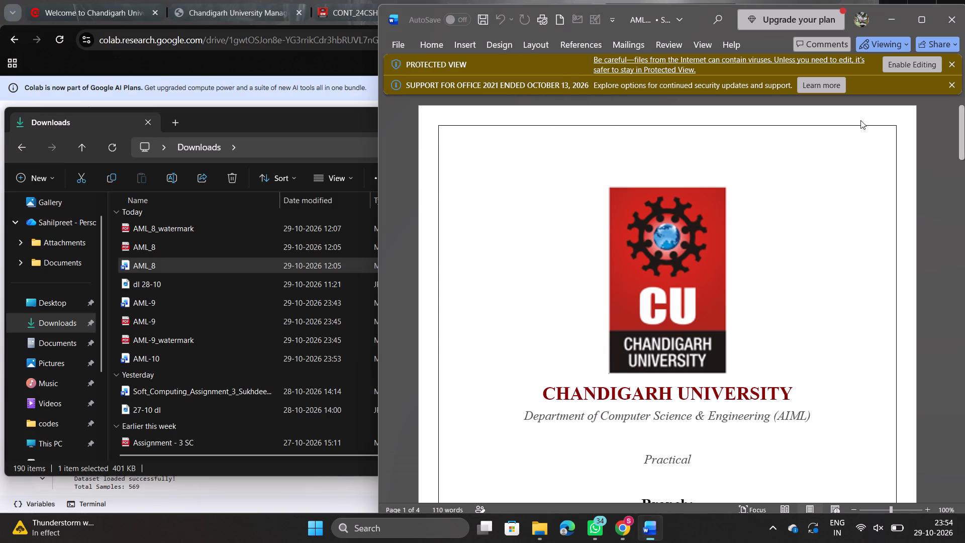
Enable editing in AML-10 and replace the blank cover-page block from "Submitted by" through "Section" with the copied details.
left_click(949, 85)
left_click(900, 65)
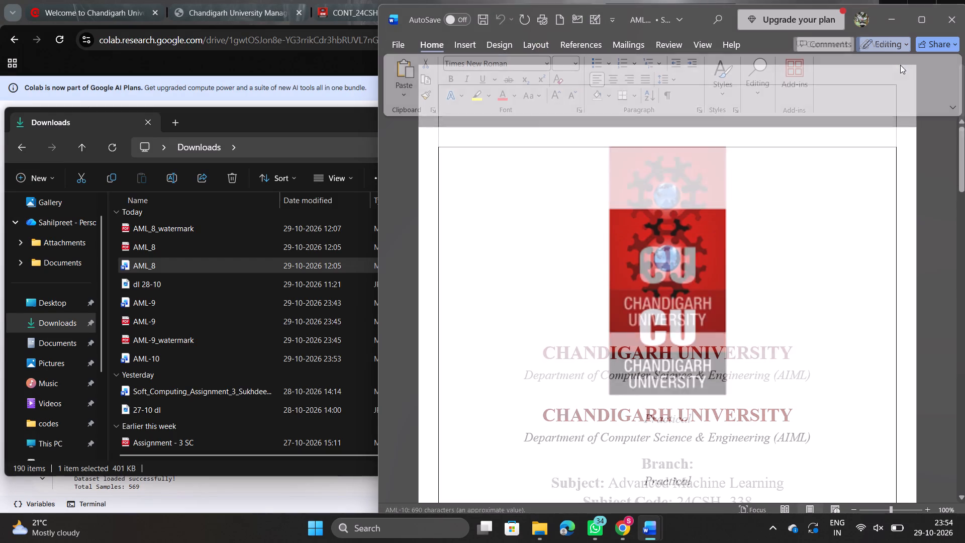
scroll(789, 191, "down", 3)
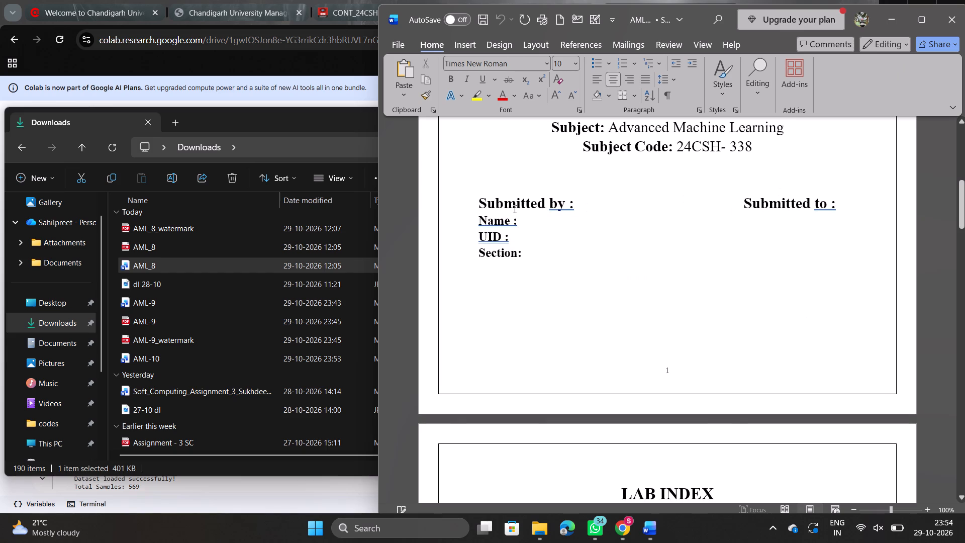
left_click_drag(480, 200, 534, 251)
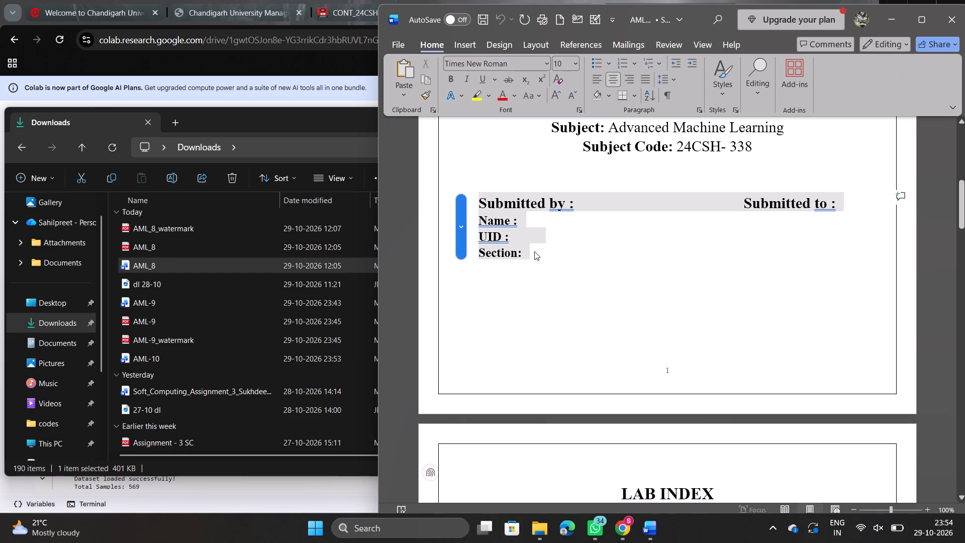
key("ctrl+v")
Delete the whole LAB INDEX page from AML-10, including the blank line above, the heading and the table.
scroll(564, 320, "down", 1)
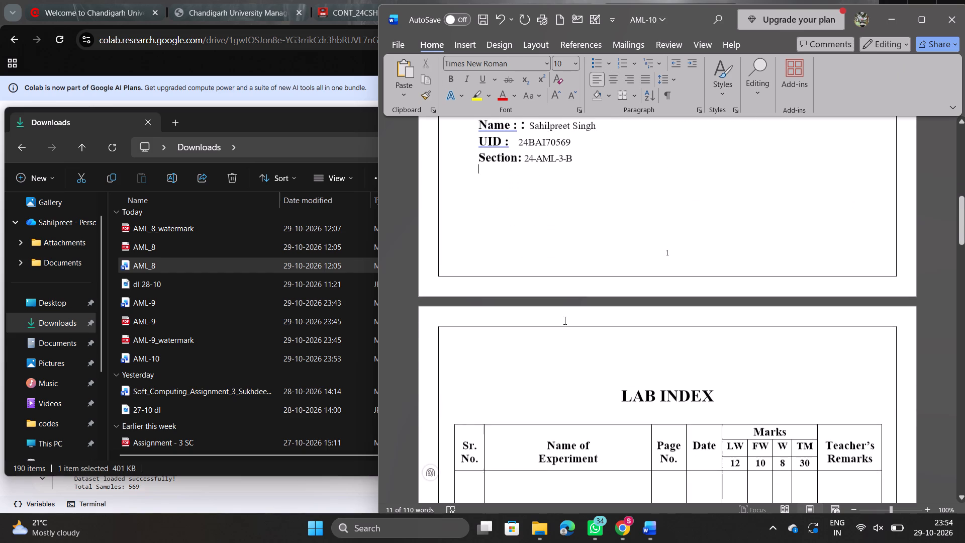
left_click(610, 374)
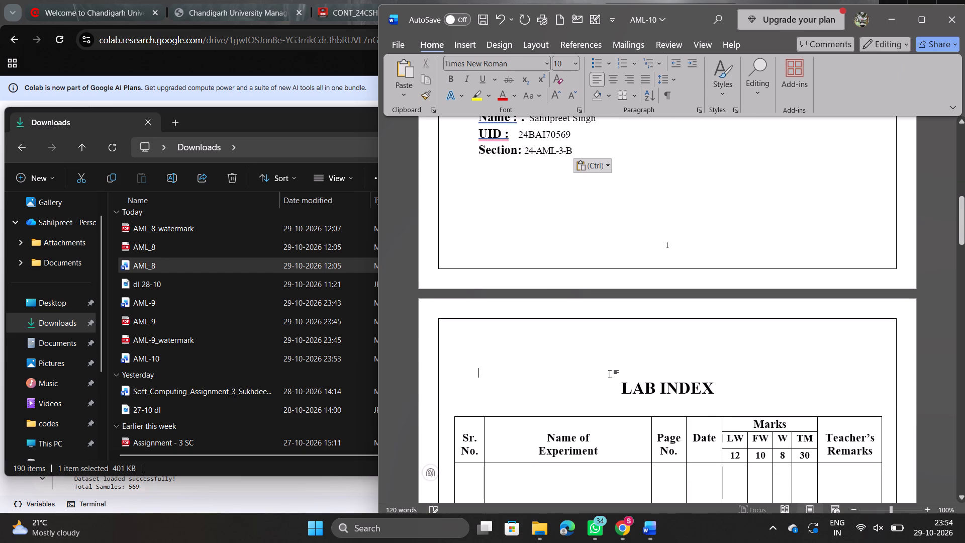
key("BackSpace")
key("BackSpace")
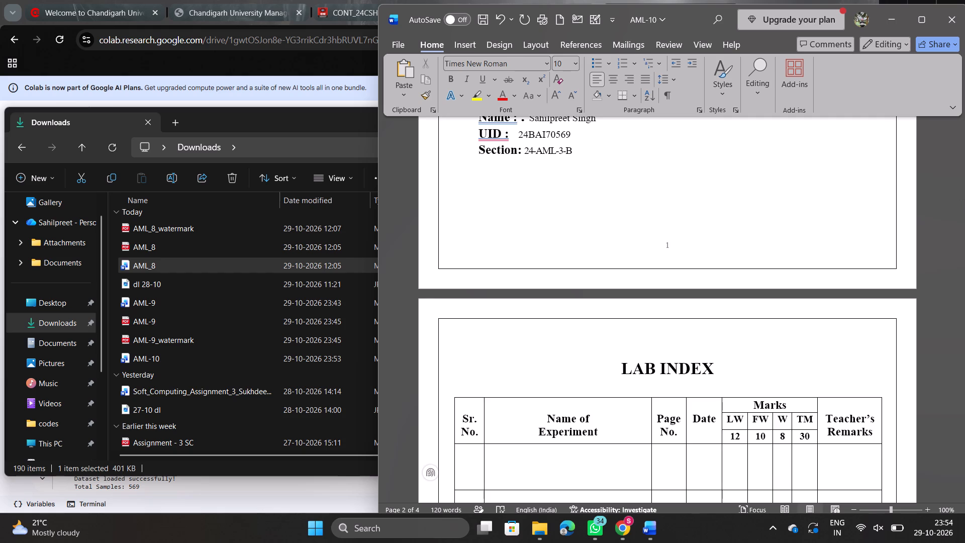
scroll(610, 374, "down", 1)
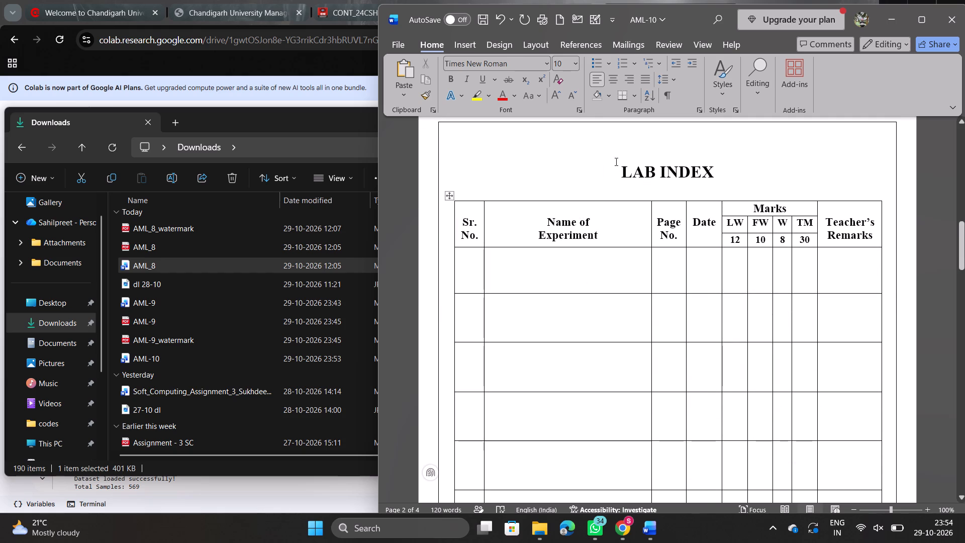
left_click_drag(615, 161, 675, 497)
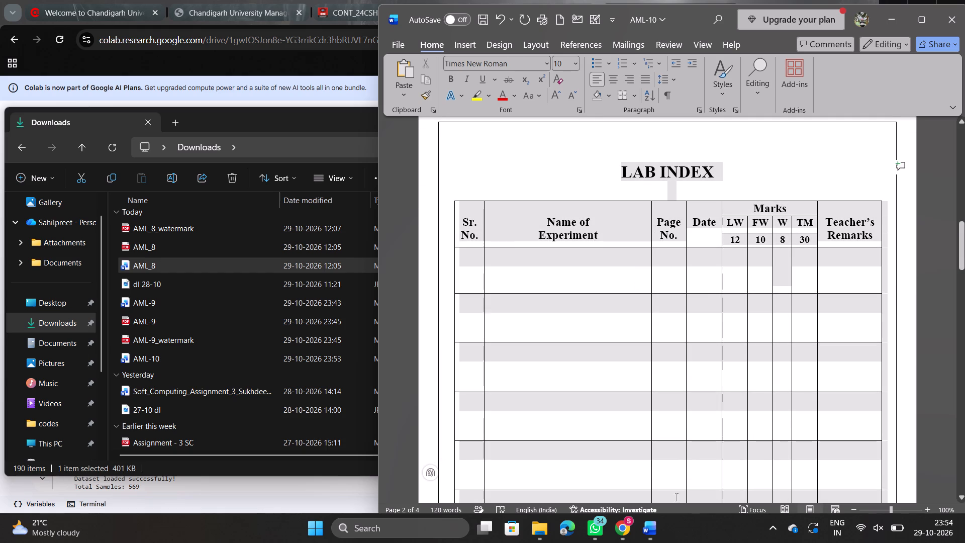
left_click_drag(675, 497, 673, 503)
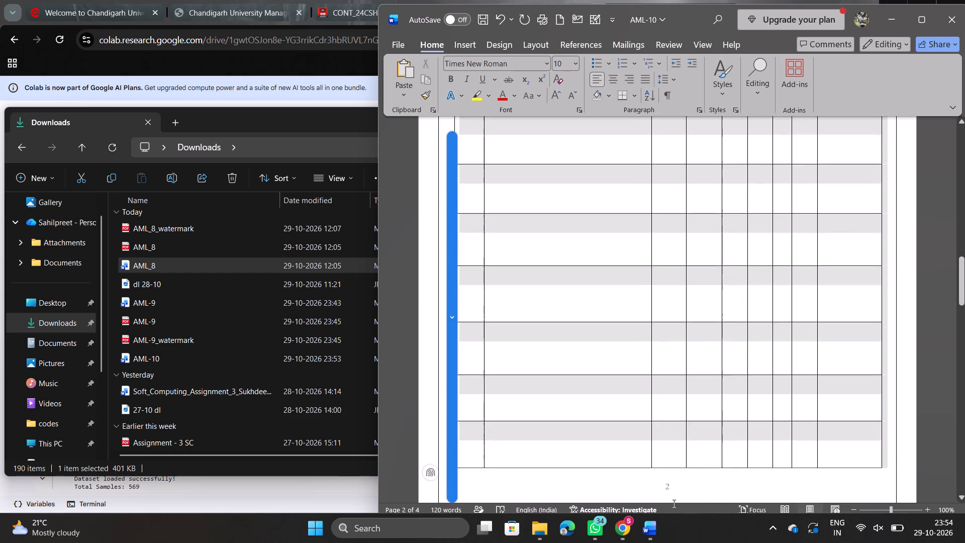
left_click_drag(673, 503, 696, 432)
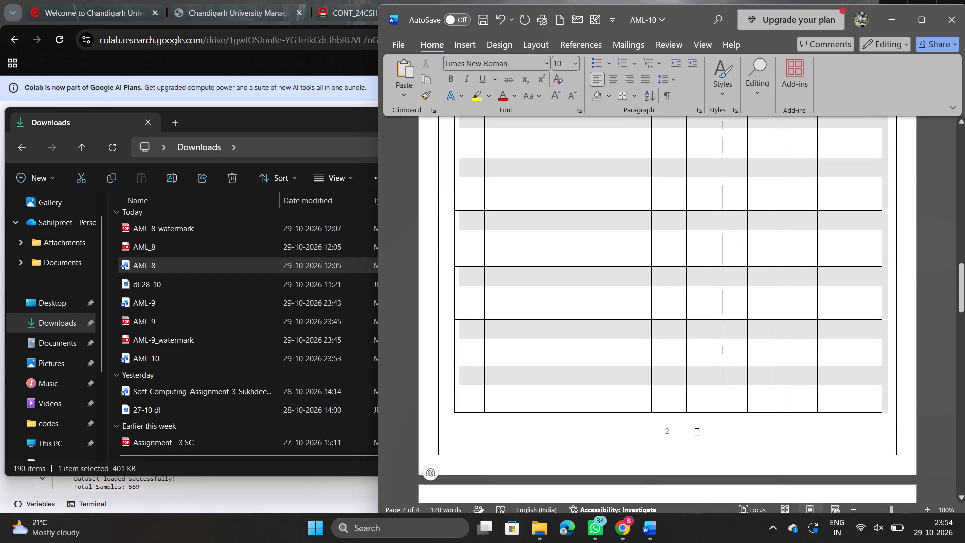
left_click_drag(696, 432, 696, 432)
key("BackSpace")
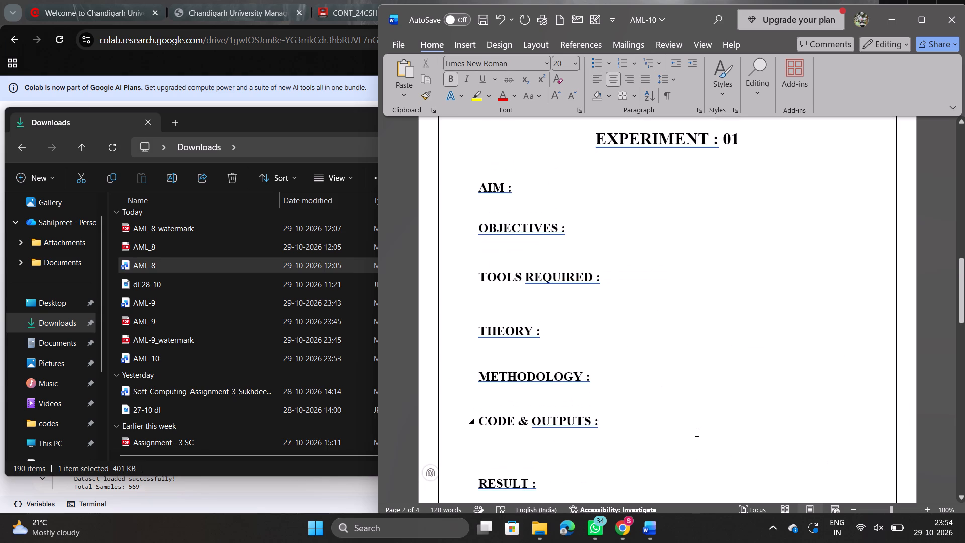
Change the experiment number in the EXPERIMENT heading to 10.
scroll(696, 432, "up", 1)
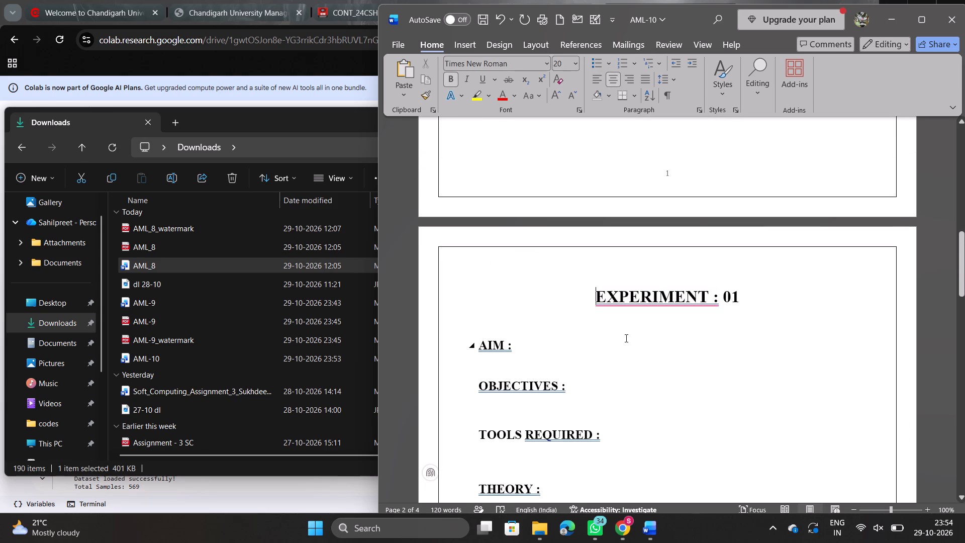
key("Up")
key("Down")
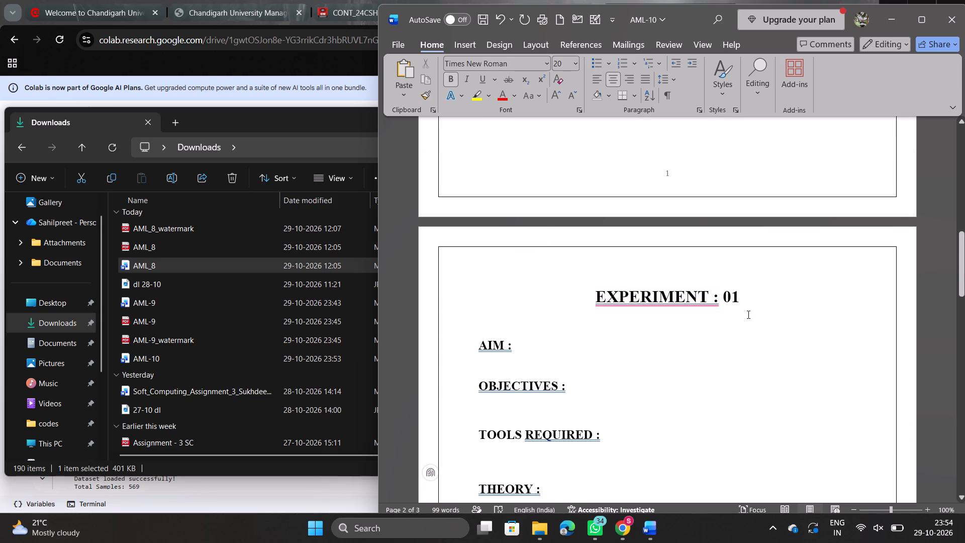
left_click(731, 302)
key("BackSpace")
key("Right")
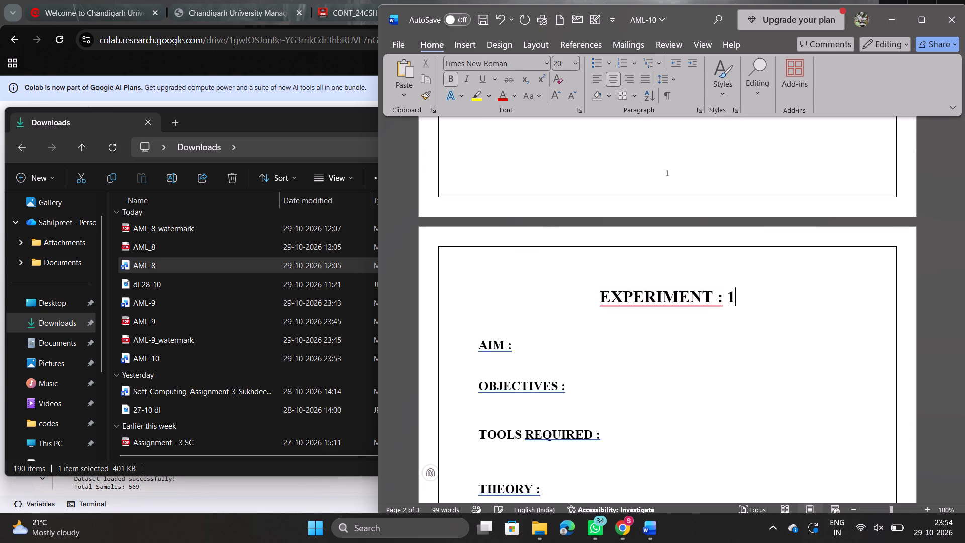
key("0")
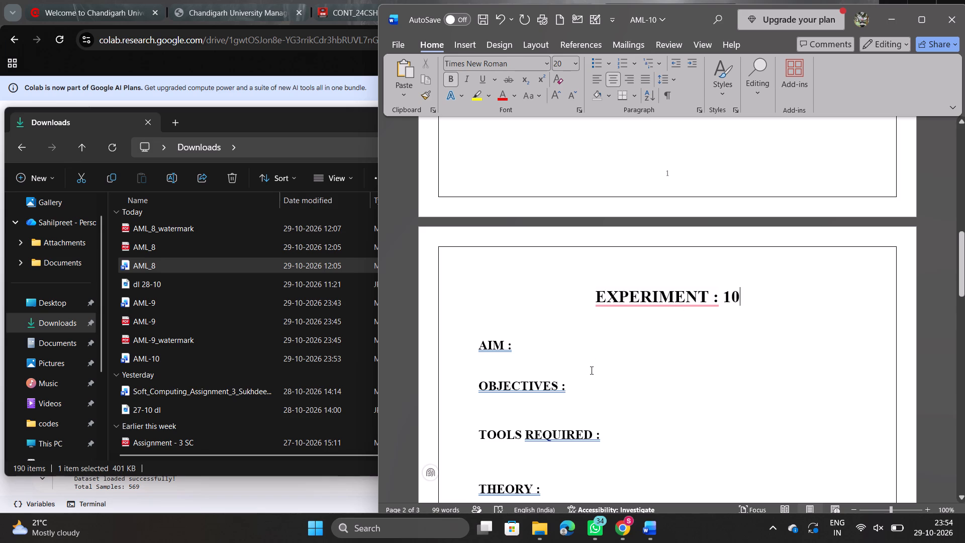
Copy the Aim sentence from the Experiment-2.5 course page in Chrome and paste it under AIM in the Word document.
left_click(591, 370)
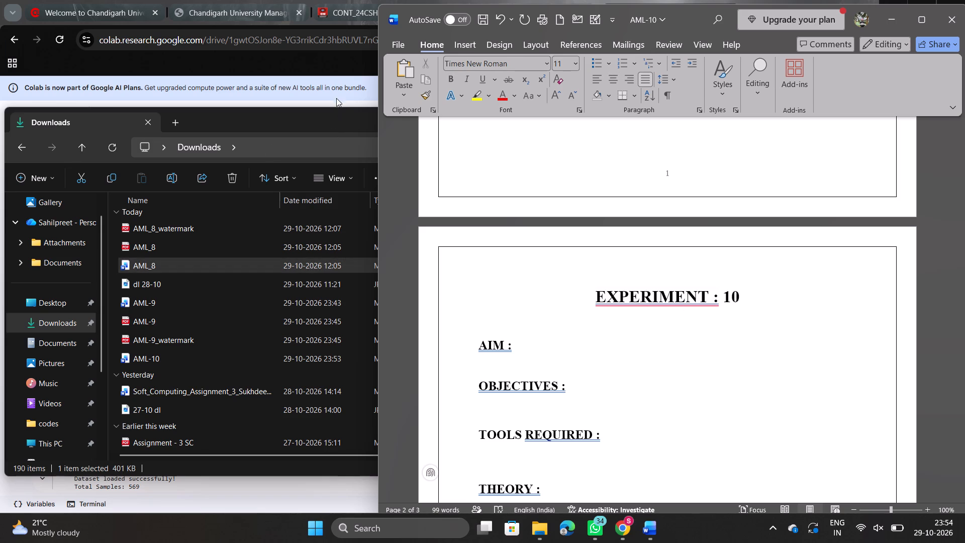
left_click(340, 101)
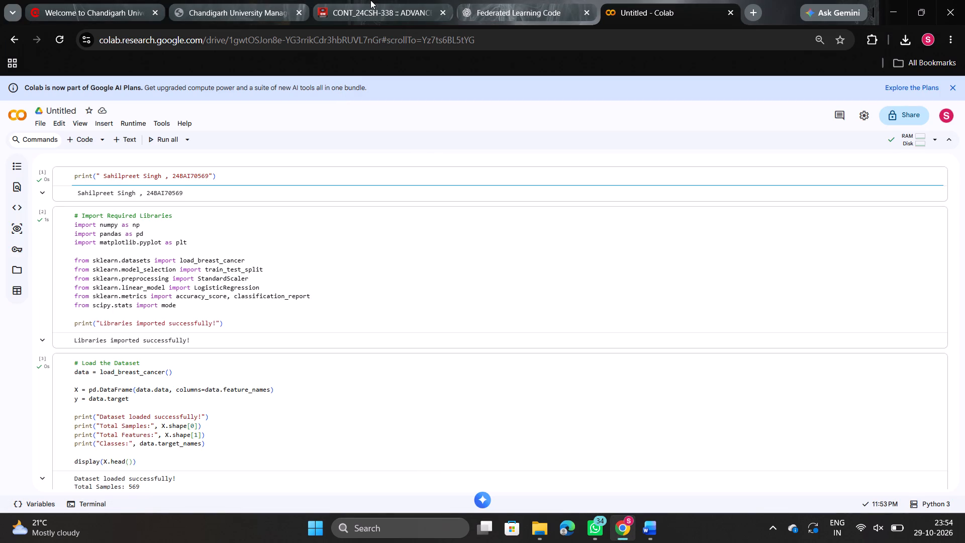
left_click(369, 0)
scroll(399, 289, "up", 20)
scroll(399, 289, "up", 3)
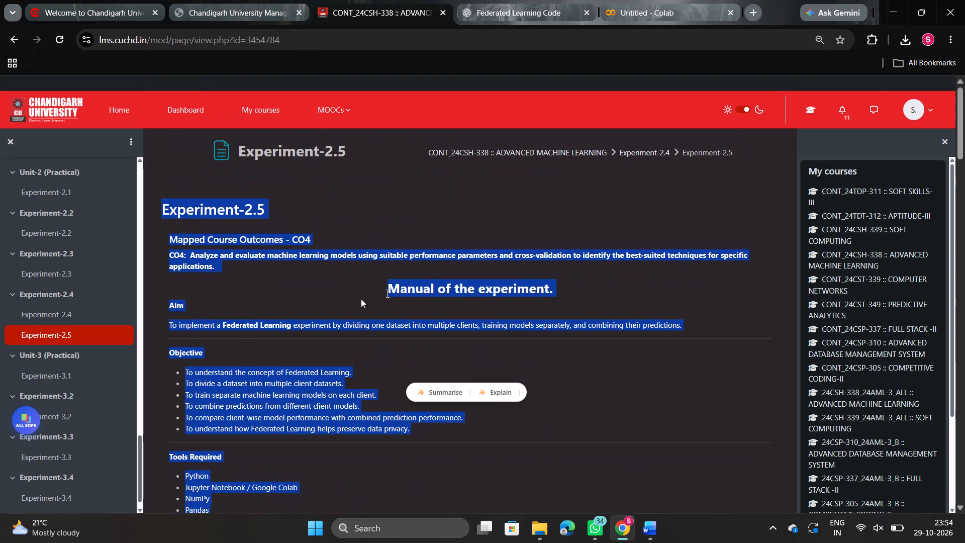
left_click(164, 326)
left_click_drag(164, 326, 708, 322)
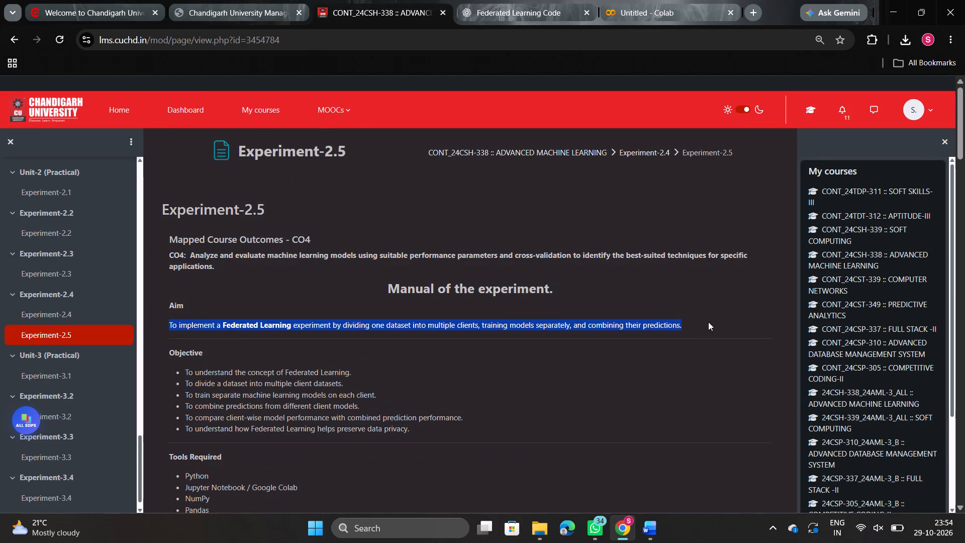
left_click_drag(708, 322, 704, 330)
key("ctrl+c")
left_click(680, 0)
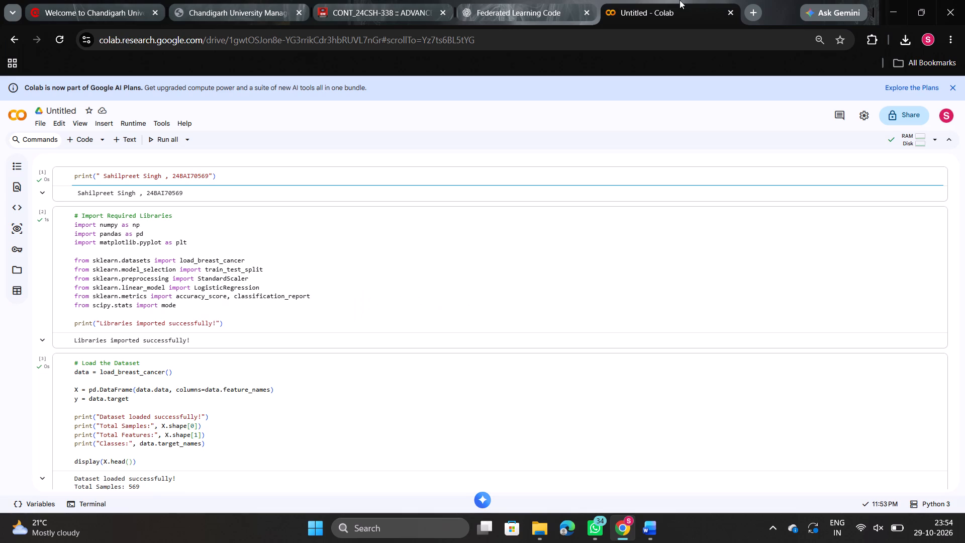
left_click(419, 0)
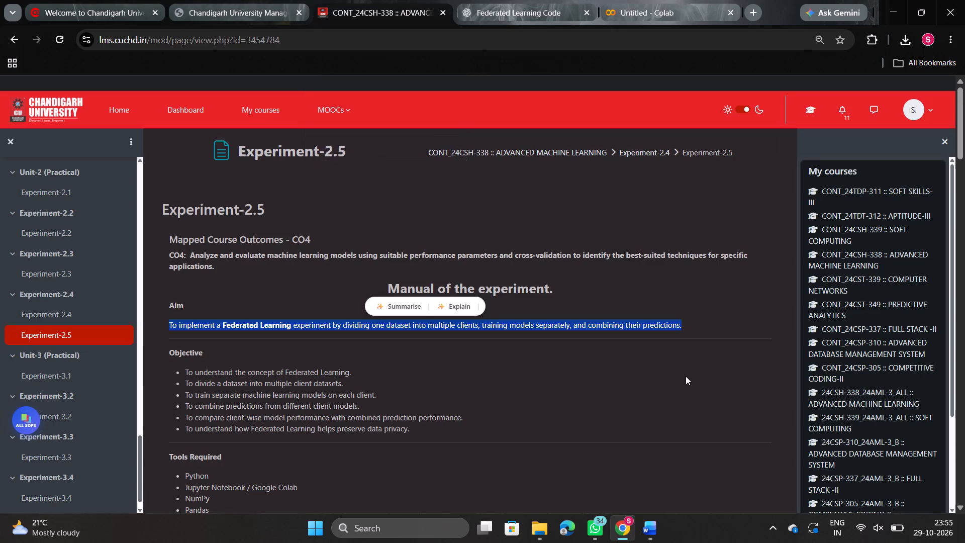
left_click(659, 522)
key("ctrl+v")
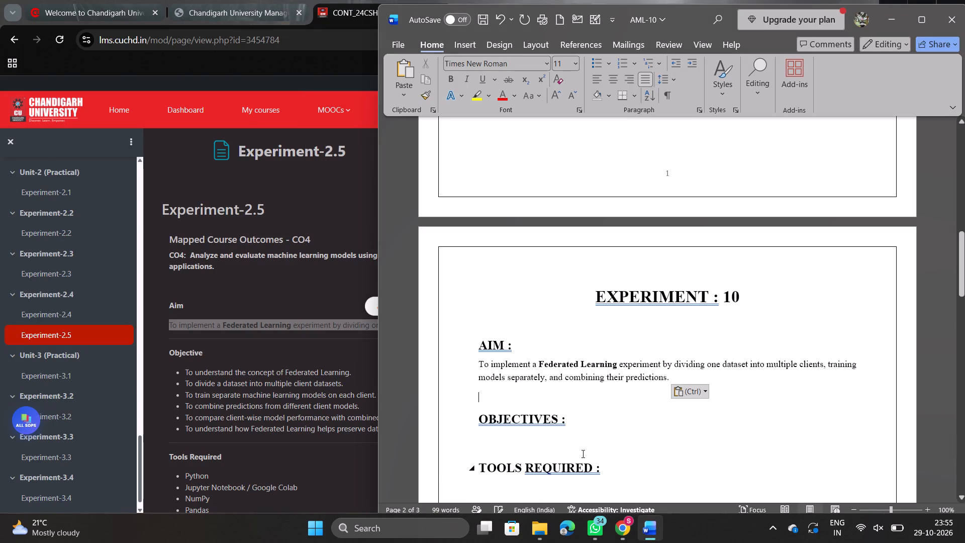
Remove the bold formatting from the pasted aim paragraph and set its font size to 12.
left_click_drag(671, 374, 476, 369)
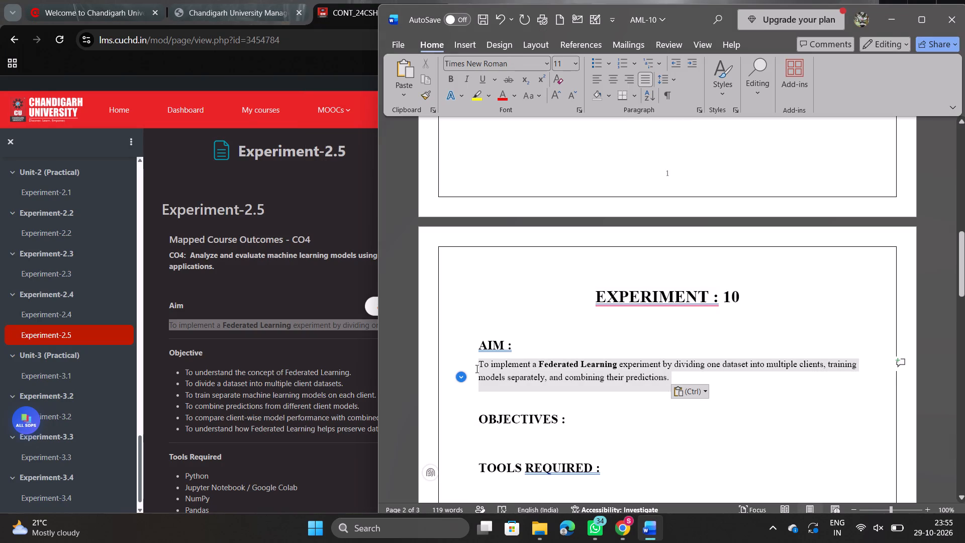
left_click_drag(476, 369, 473, 363)
key("ctrl+b")
key("ctrl+b")
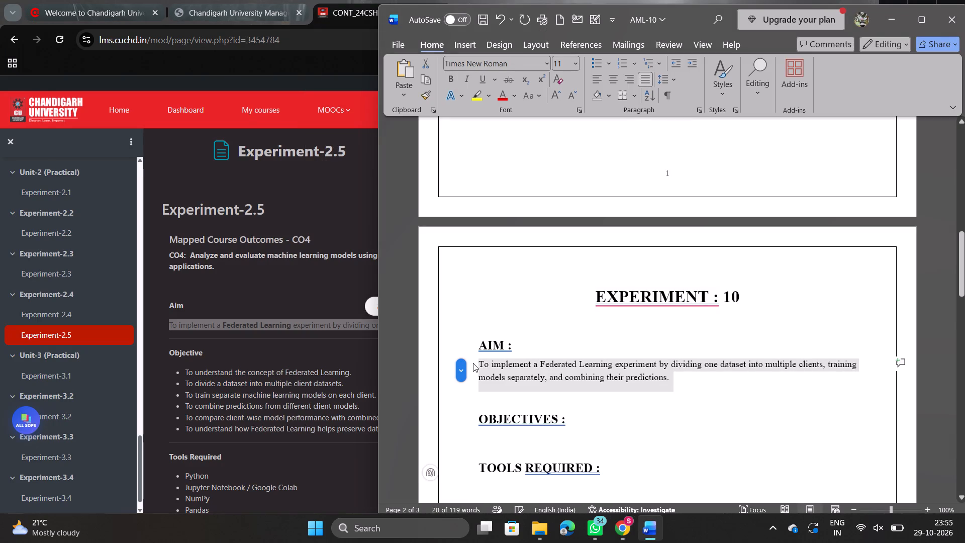
key("ctrl+shift+period")
key("ctrl+shift+period")
scroll(473, 363, "down", 1)
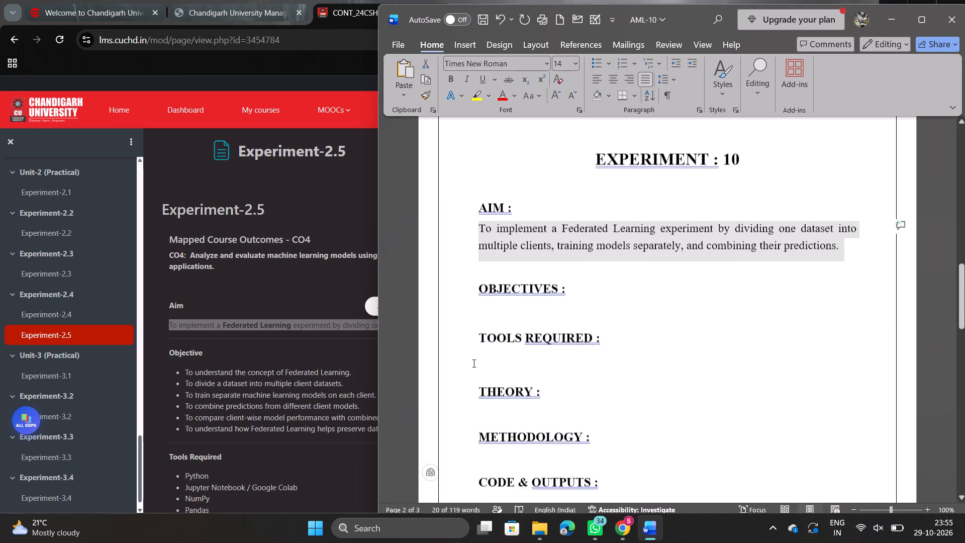
scroll(473, 363, "down", 1)
key("ctrl+shift+comma")
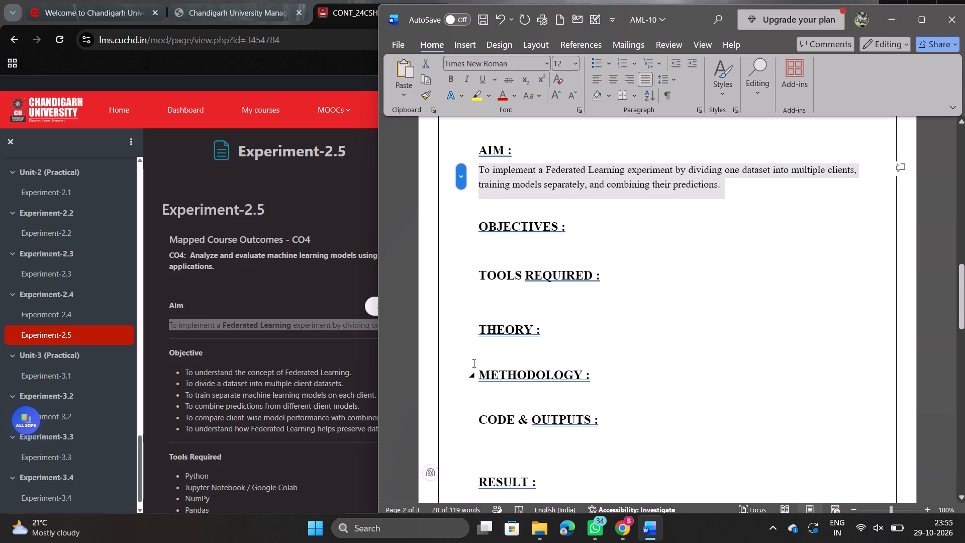
Copy the Objective heading and its bullet list from the Experiment-2.5 page in Chrome and paste them under OBJECTIVES in Word.
left_click(577, 243)
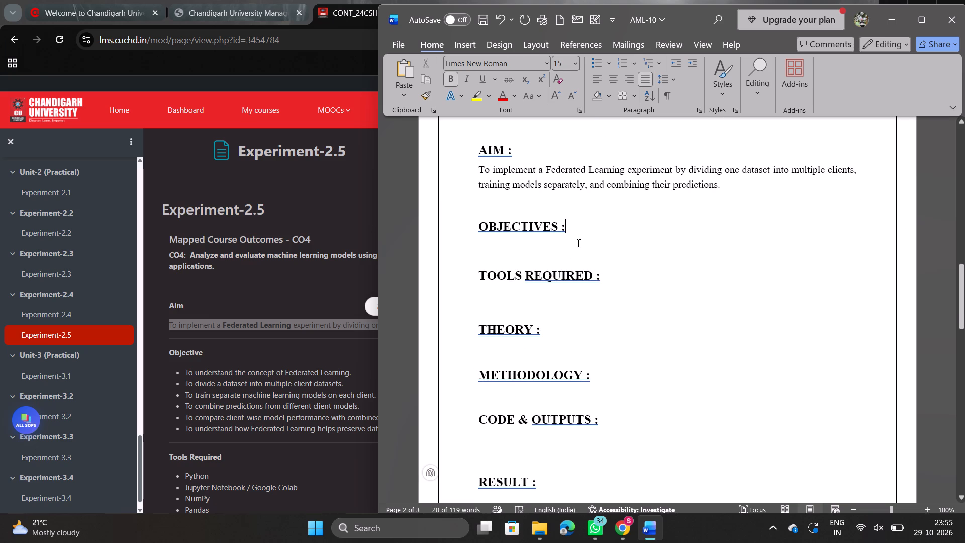
left_click(557, 244)
scroll(318, 262, "down", 1)
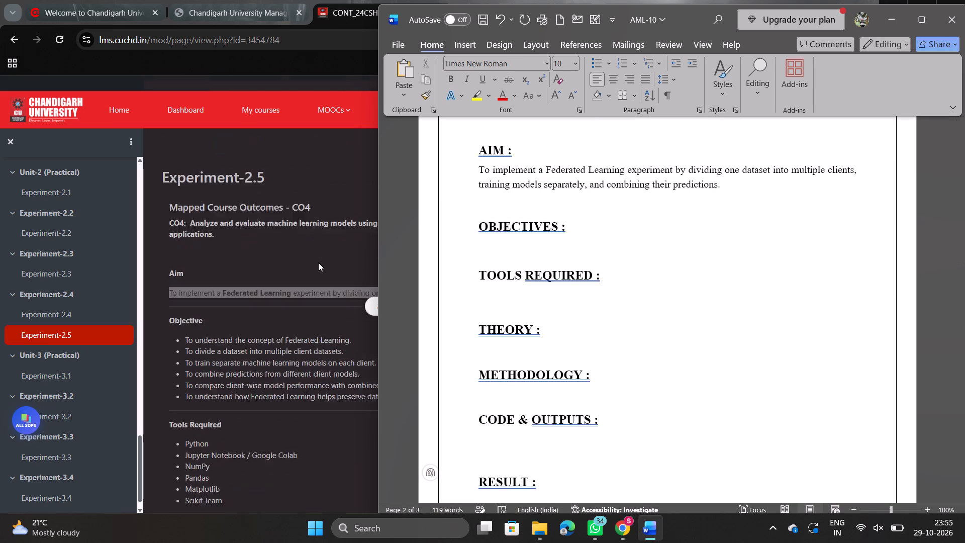
scroll(318, 262, "down", 1)
left_click(318, 262)
left_click_drag(162, 278, 407, 345)
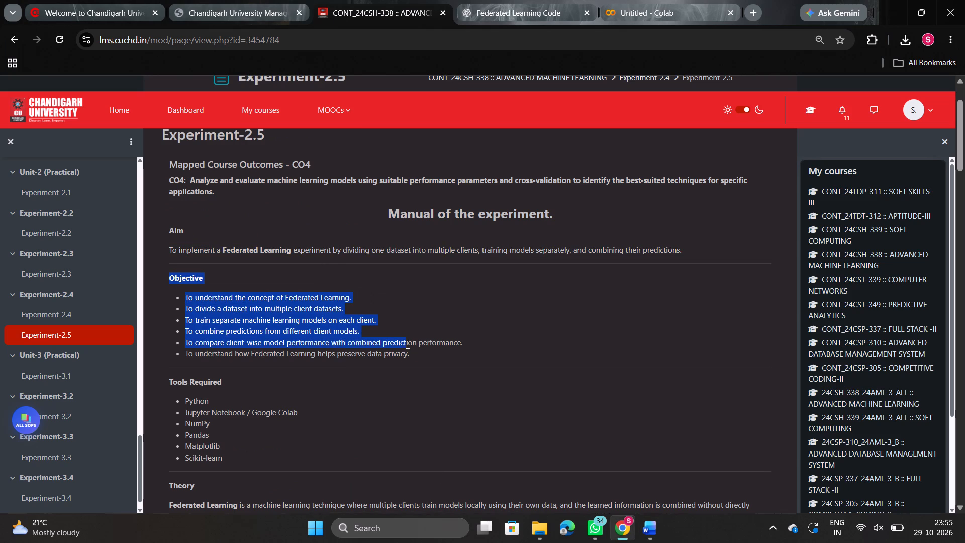
left_click_drag(407, 345, 419, 358)
key("ctrl+c")
left_click(647, 540)
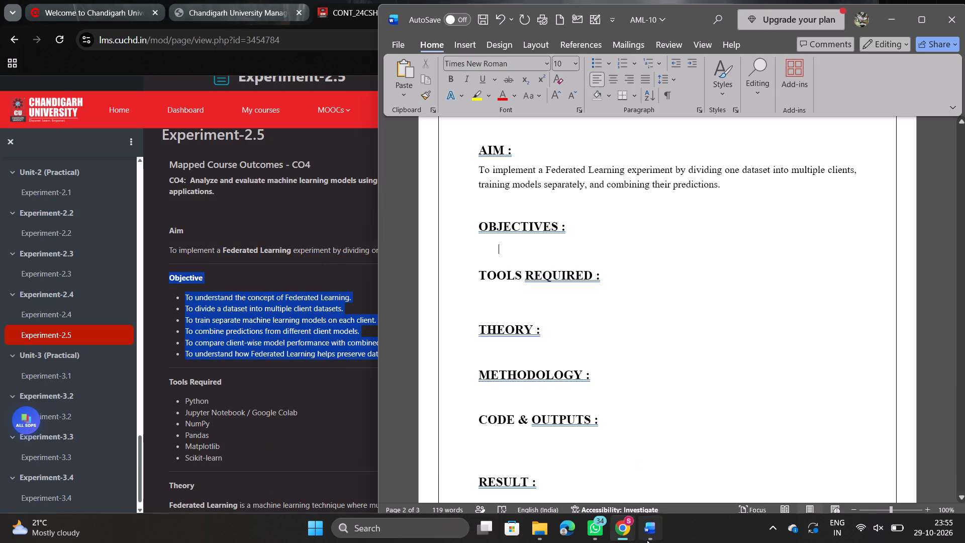
key("ctrl+v")
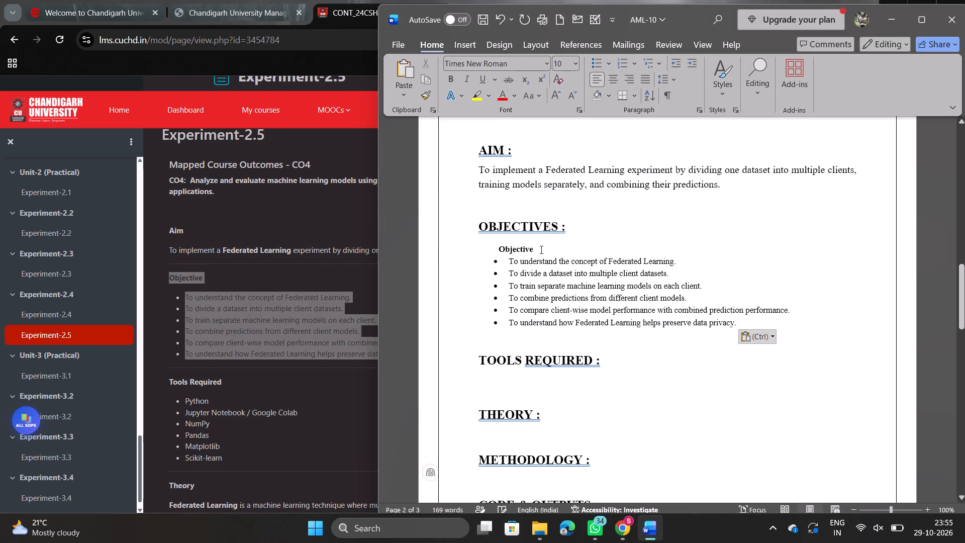
Delete the duplicate Objective line pasted above the bullet list under OBJECTIVES.
left_click(540, 249)
left_click_drag(540, 249, 475, 248)
key("BackSpace")
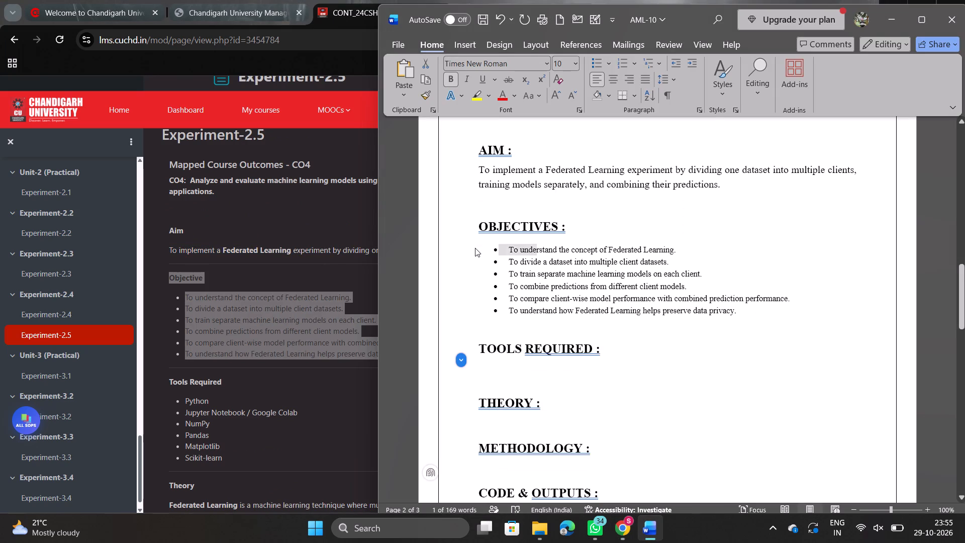
Set the font size of the six objective bullets to 12.
left_click_drag(475, 248, 811, 326)
key("ctrl+shift+period")
key("ctrl+shift+period")
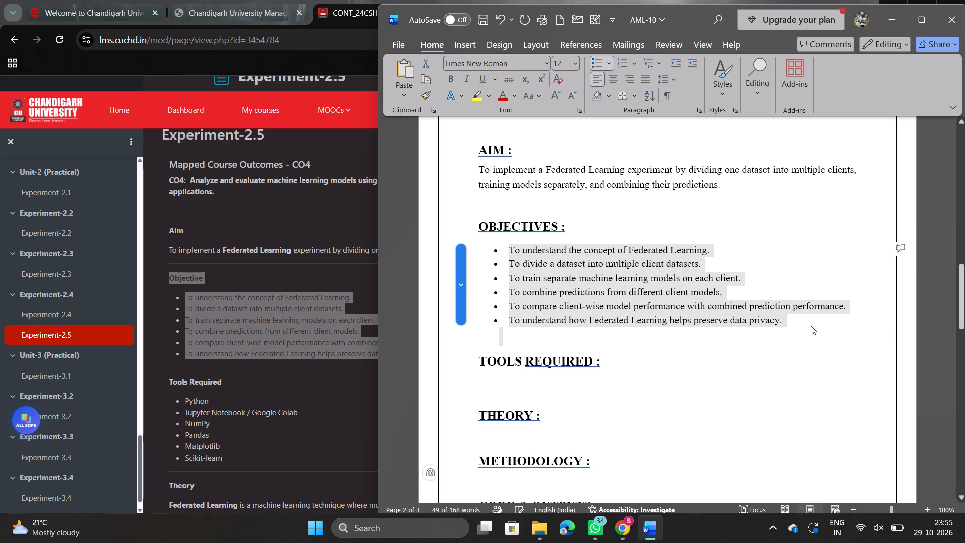
Copy the TOOLS REQUIRED, THEORY and METHODOLOGY headings together from the Word document.
left_click(606, 394)
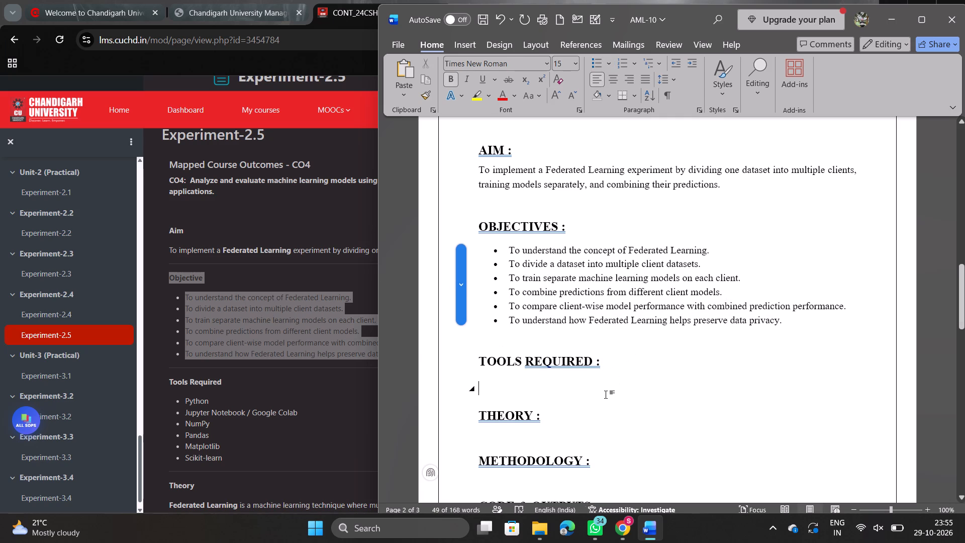
scroll(461, 345, "down", 1)
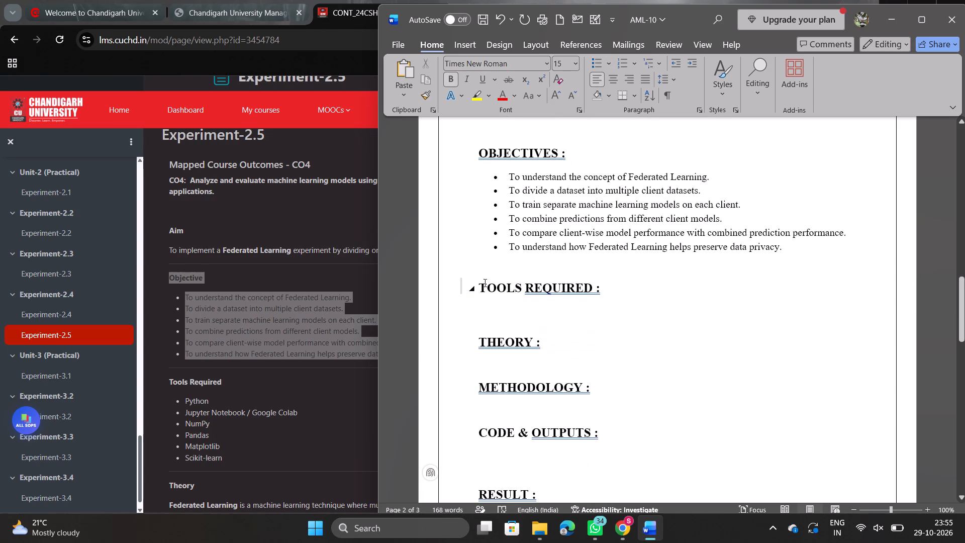
left_click_drag(478, 286, 597, 405)
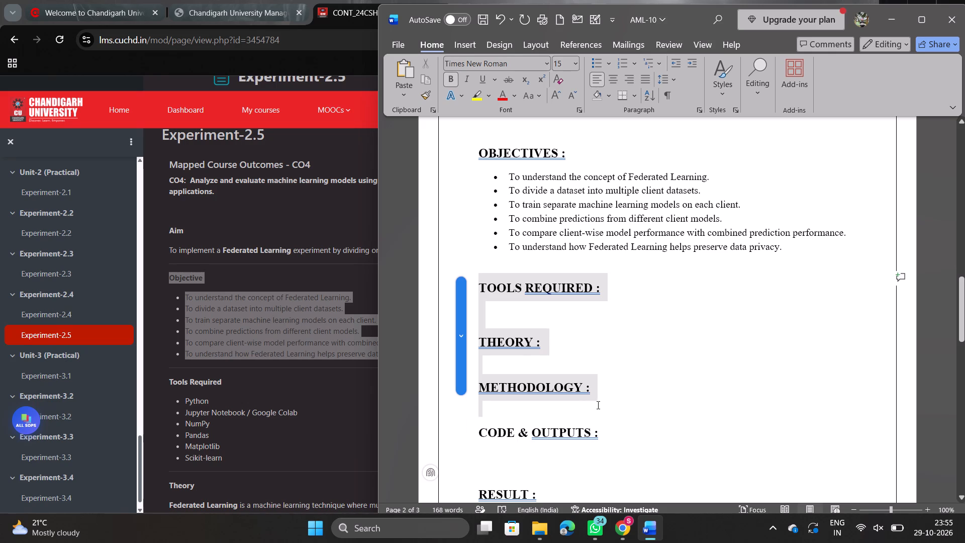
left_click_drag(597, 405, 599, 402)
key("ctrl+c")
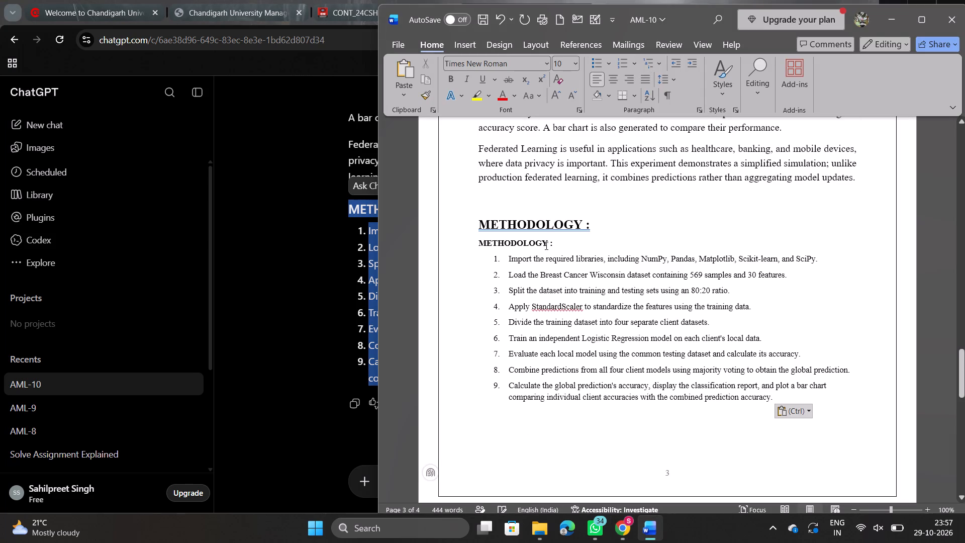
Delete the duplicate pasted METHODOLOGY line above the numbered methodology list.
left_click_drag(556, 239, 476, 241)
key("BackSpace")
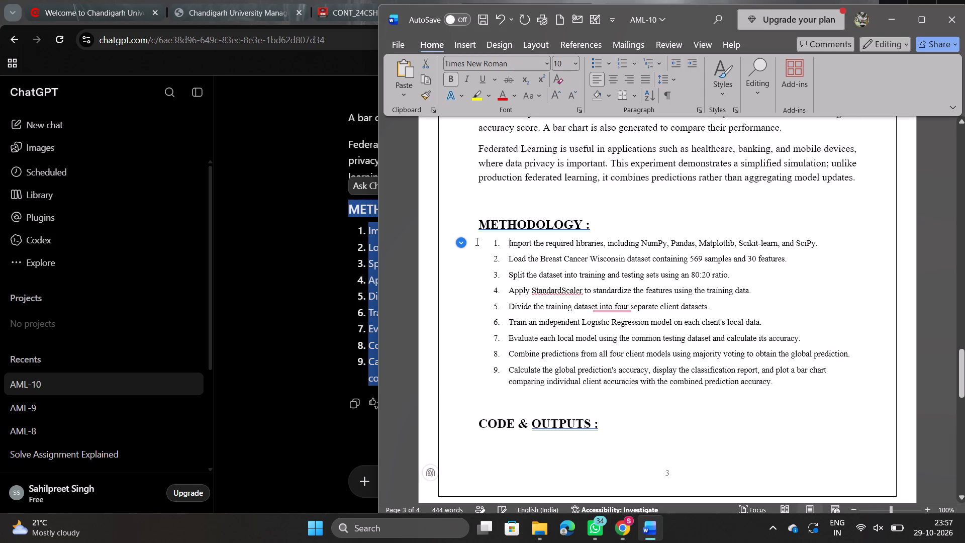
Set the nine-item methodology list to font size 12.
left_click_drag(482, 241, 867, 405)
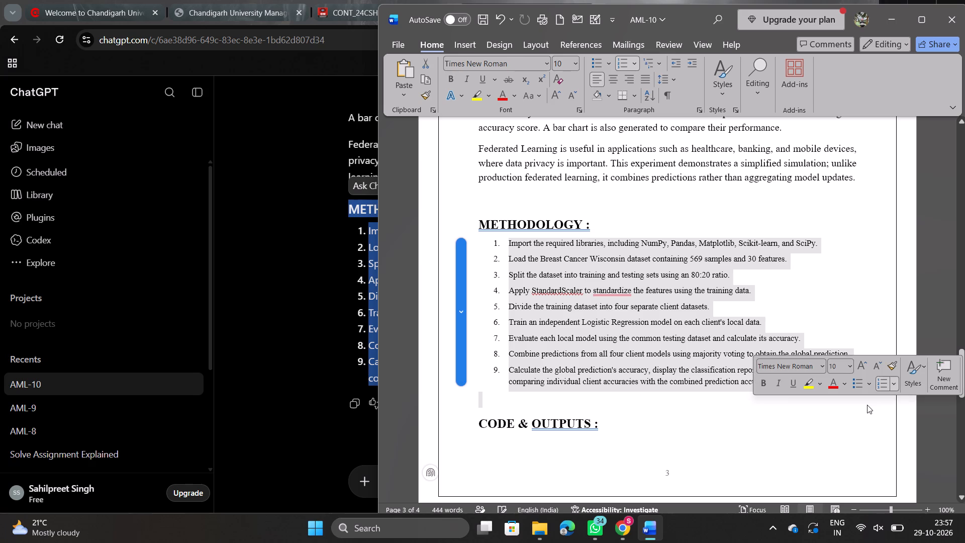
key("ctrl+shift+period")
key("ctrl+shift+period")
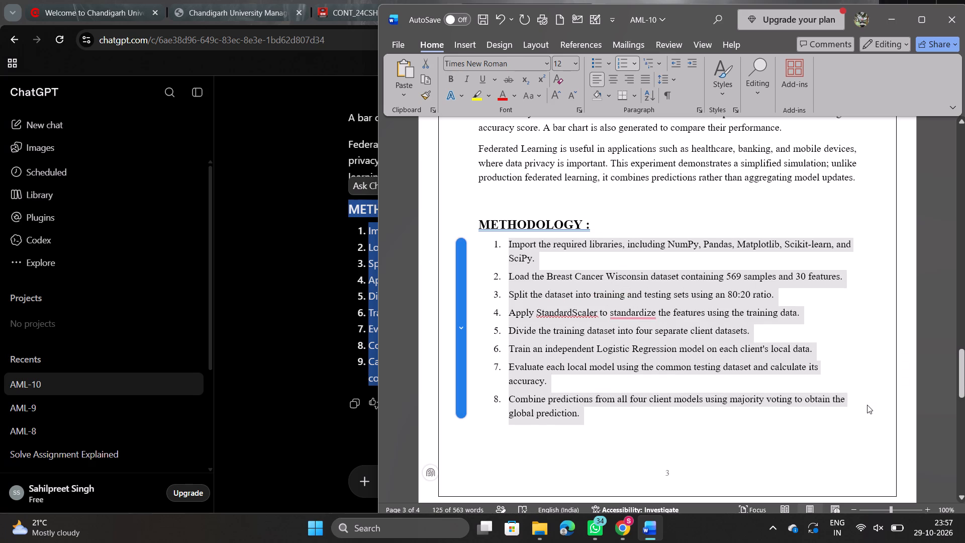
Place the text cursor on the empty line under the CODE & OUTPUTS heading.
scroll(867, 405, "down", 2)
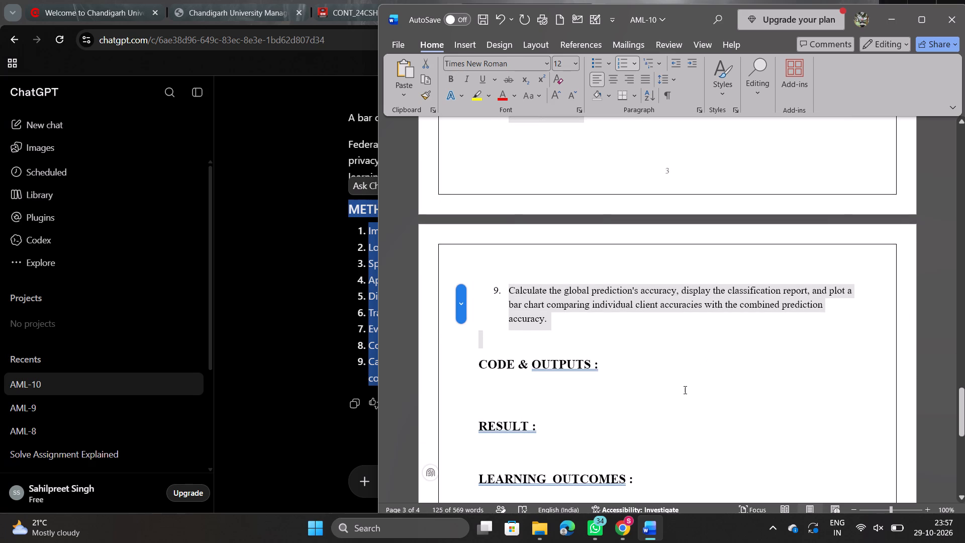
left_click(683, 393)
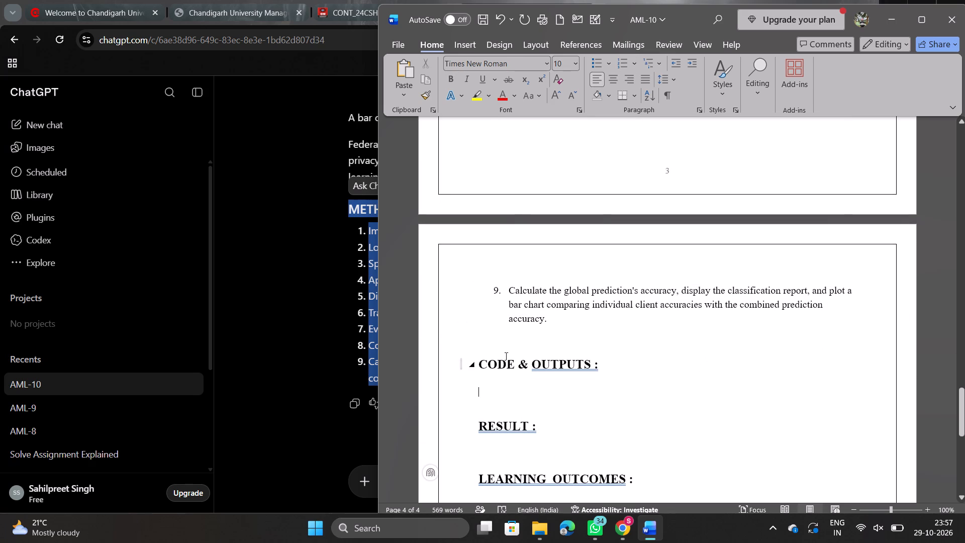
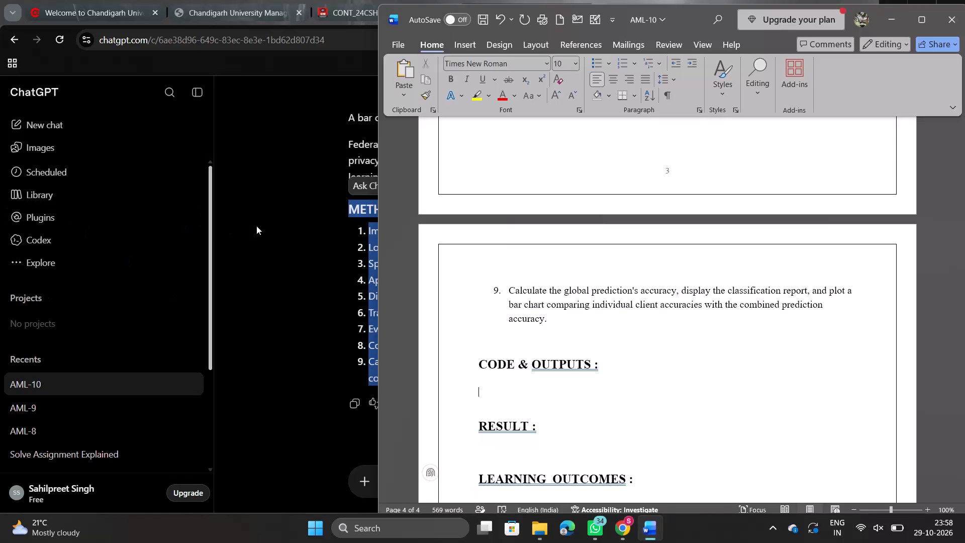
Capture the opening name-and-ID print statement from the Colab notebook in Chrome and paste the screenshot under CODE & OUTPUTS in Word.
left_click(294, 221)
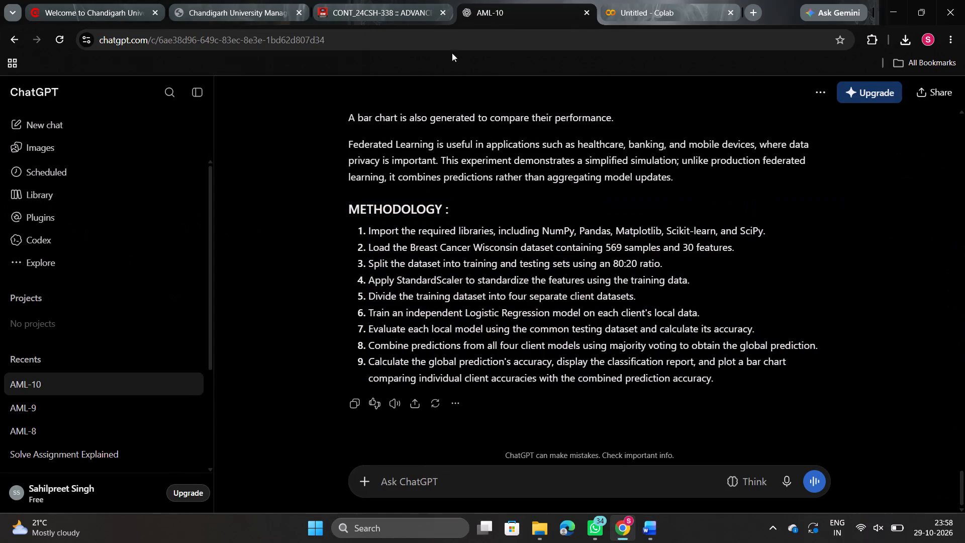
left_click(619, 1)
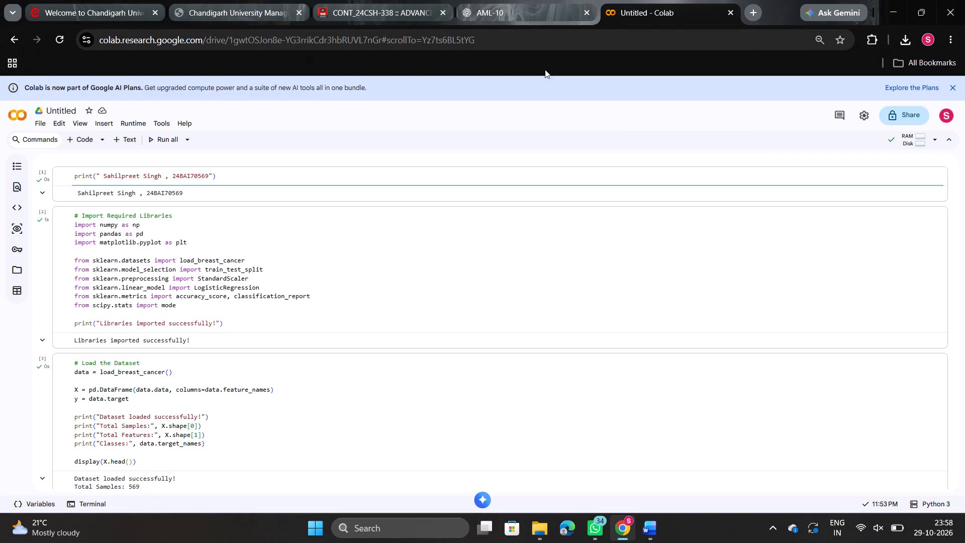
scroll(486, 151, "up", 1)
key("shift+super+s")
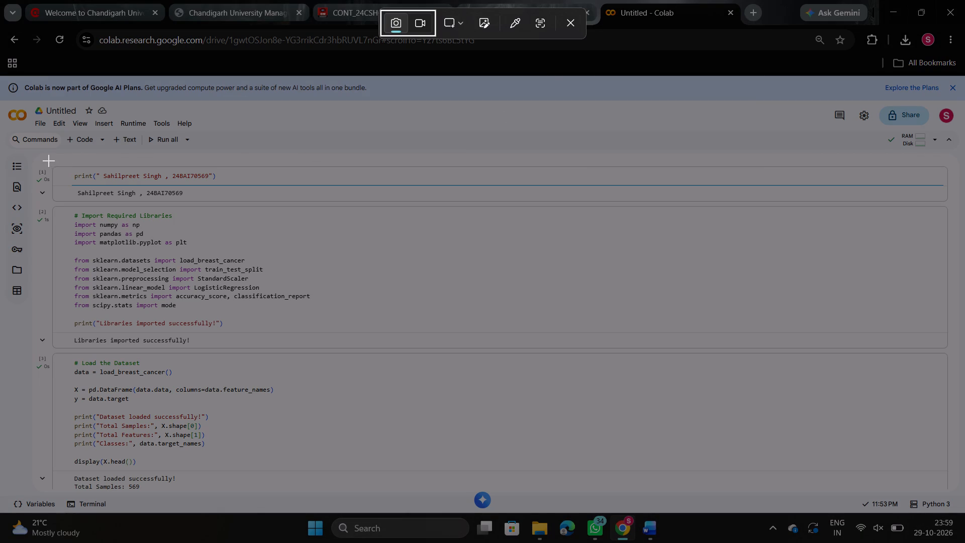
left_click_drag(48, 161, 303, 185)
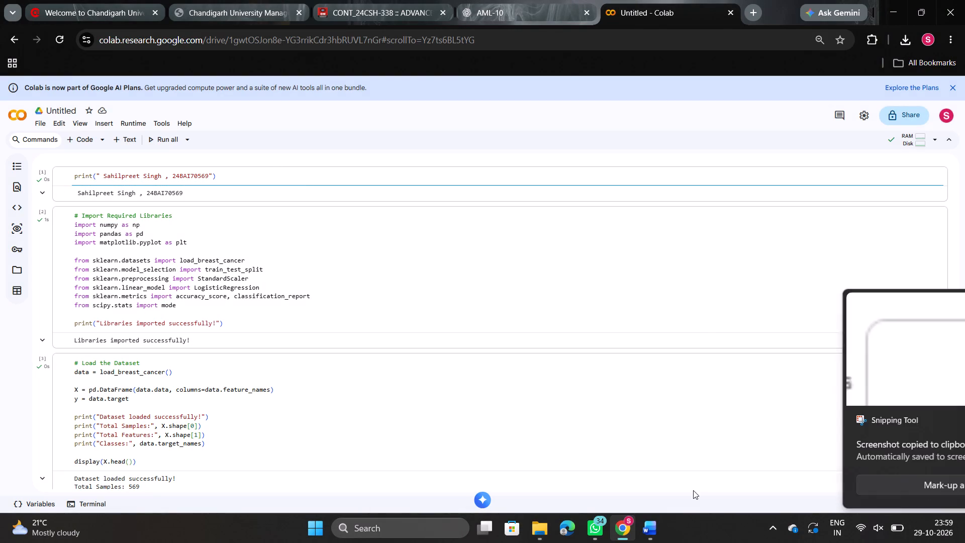
left_click(650, 533)
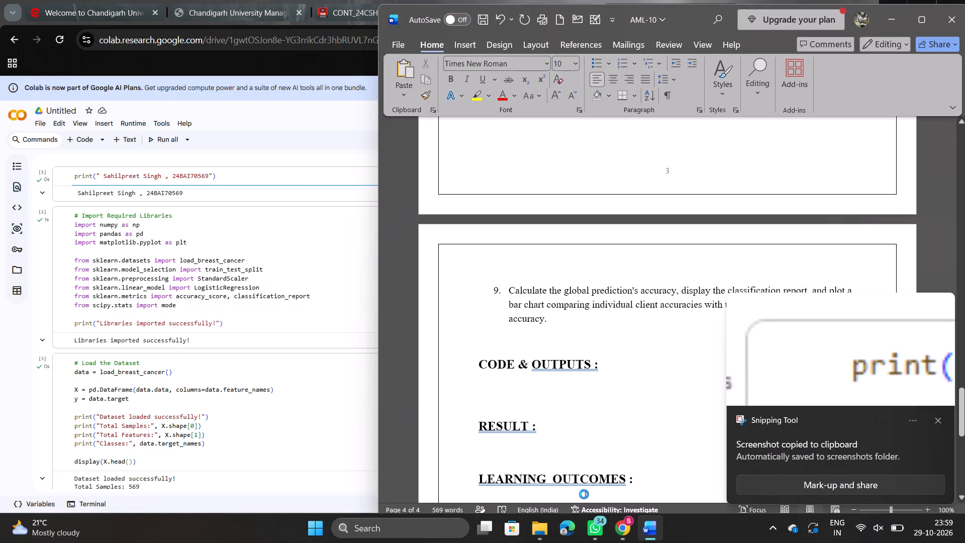
key("ctrl+v")
key("Return")
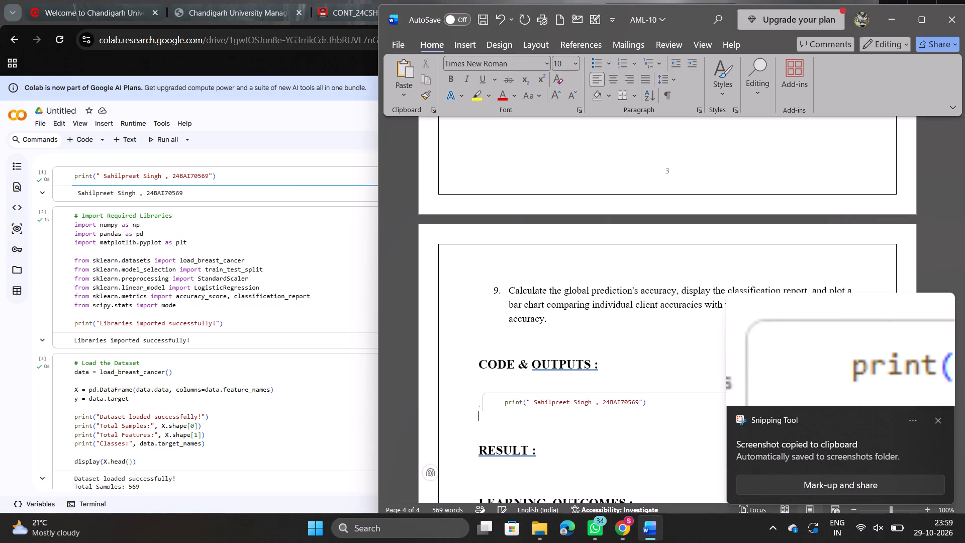
Capture the Import Required Libraries code from Colab, without its output, and paste it on a new line below the first screenshot in Word.
left_click(32, 399)
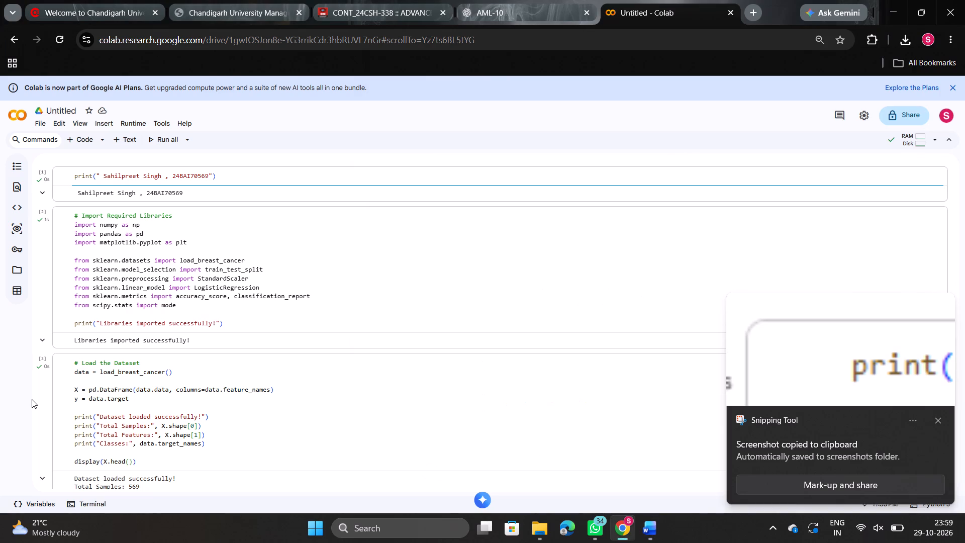
key("shift+super+s")
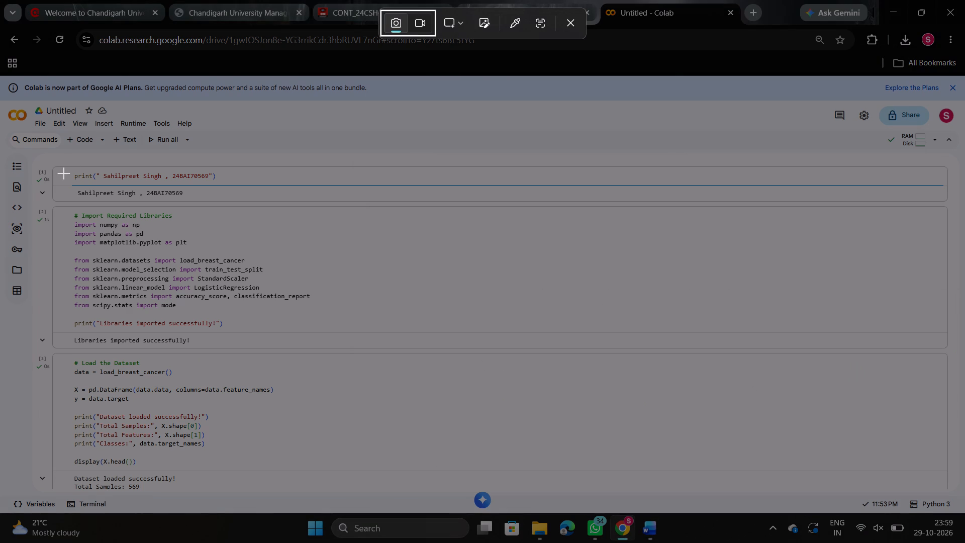
left_click_drag(49, 204, 254, 260)
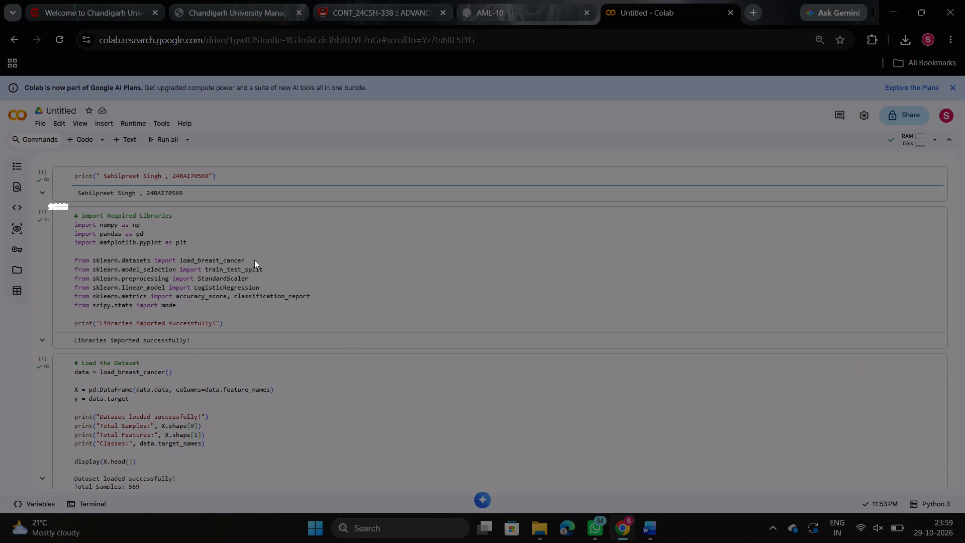
left_click_drag(254, 260, 482, 334)
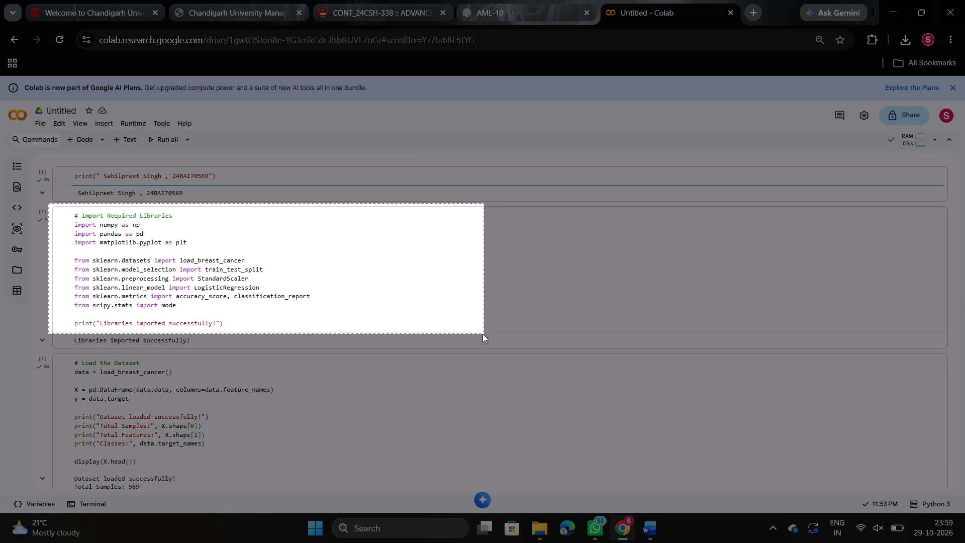
left_click_drag(482, 334, 480, 333)
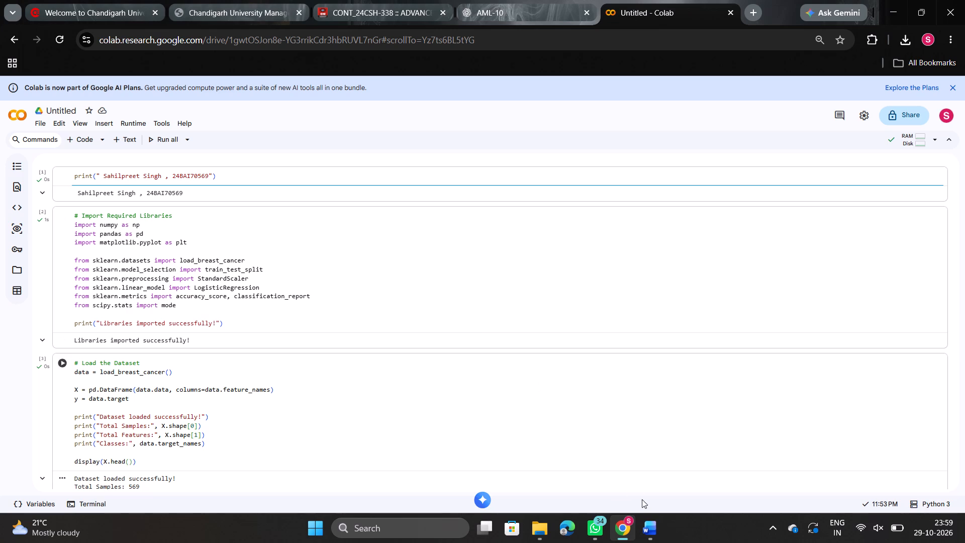
left_click(659, 521)
key("ctrl+v")
left_click(659, 521)
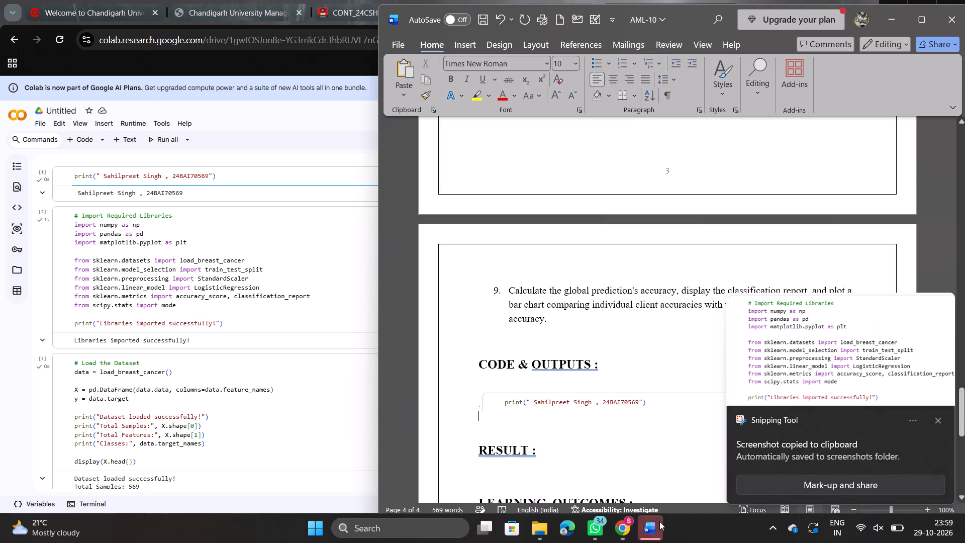
key("ctrl+v")
scroll(607, 431, "down", 1)
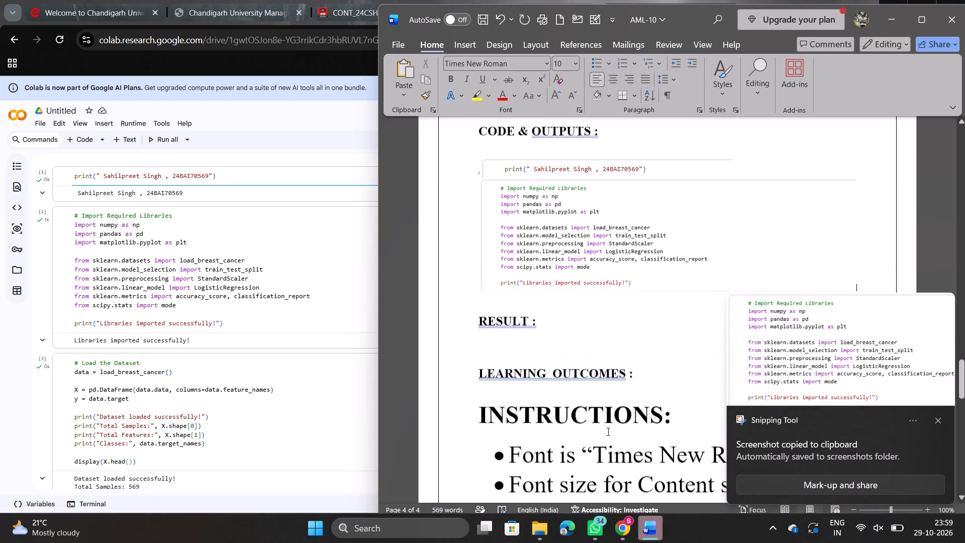
key("Return")
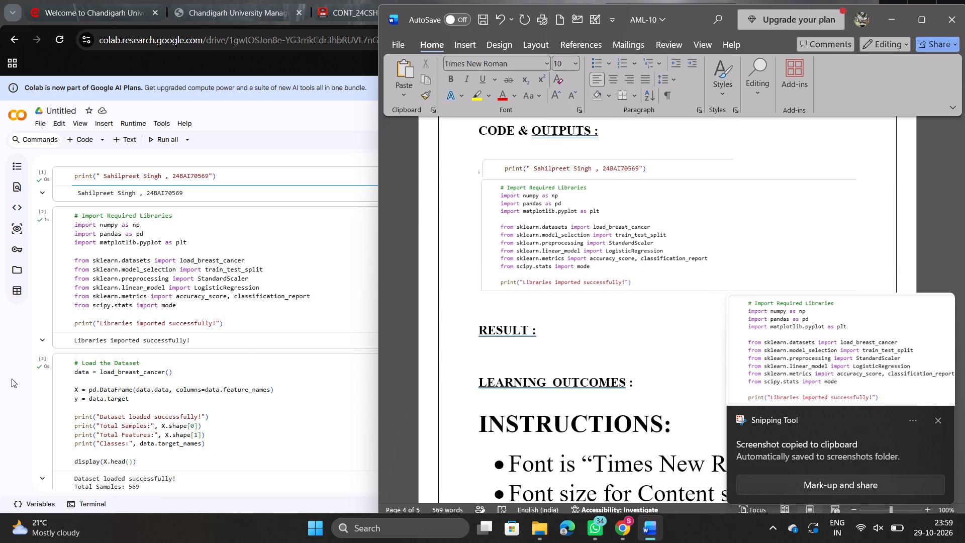
Capture the Load the Dataset code from Colab, without its output, and paste it below the Import Required Libraries screenshot in Word.
left_click(28, 383)
scroll(222, 332, "down", 2)
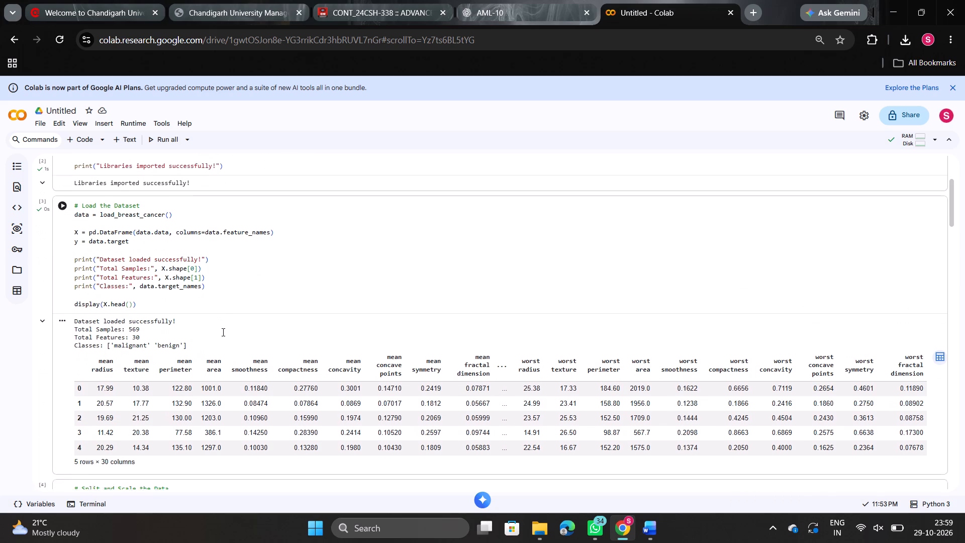
scroll(222, 332, "down", 1)
key("shift+super+s")
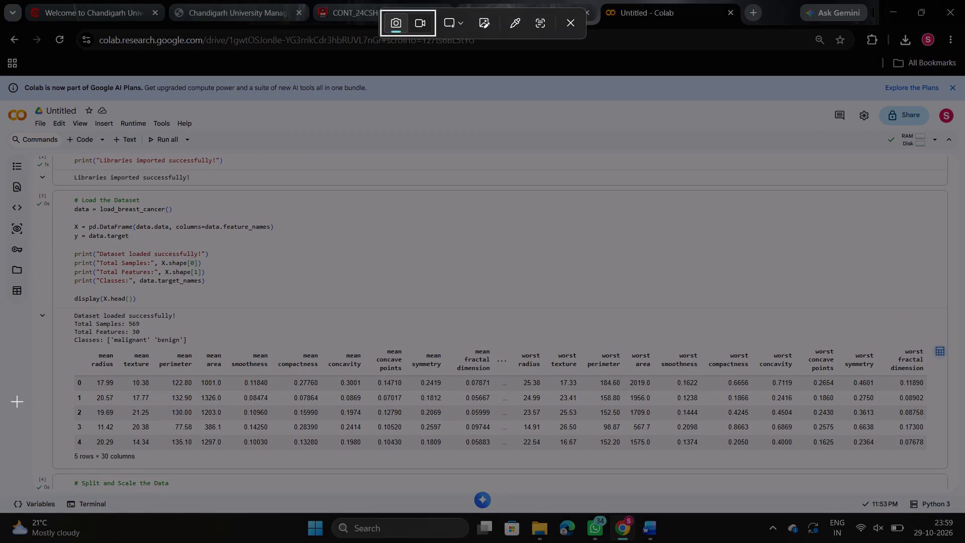
left_click_drag(51, 187, 191, 243)
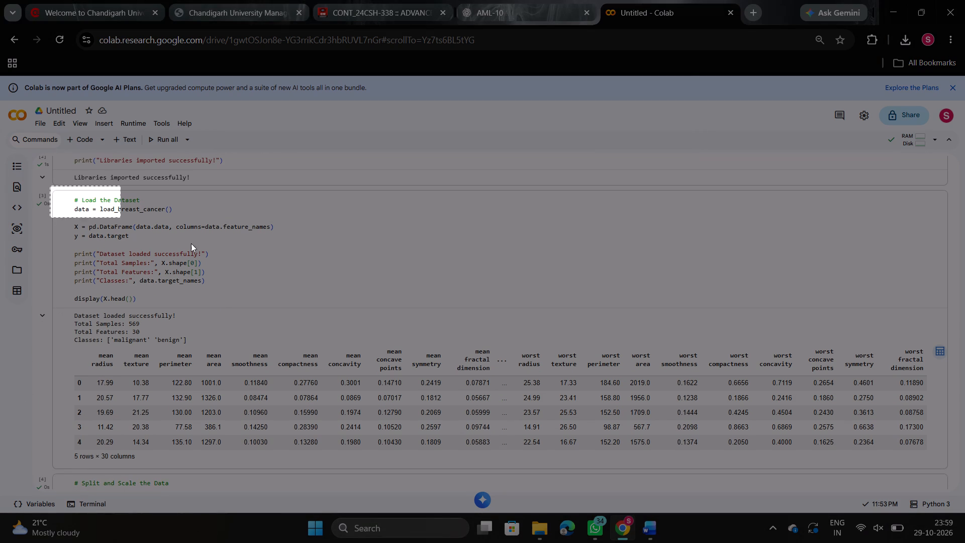
left_click_drag(191, 243, 395, 305)
left_click(644, 526)
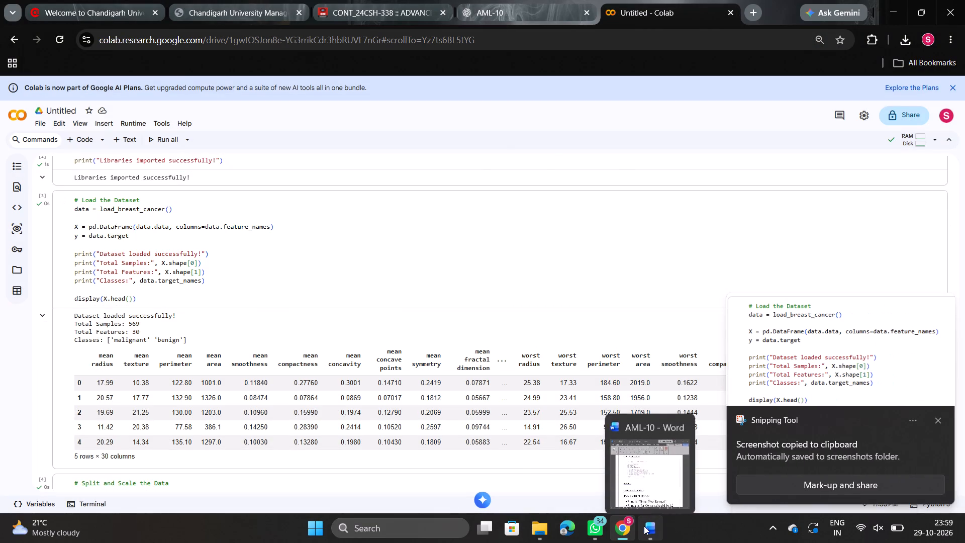
key("ctrl+v")
key("Return")
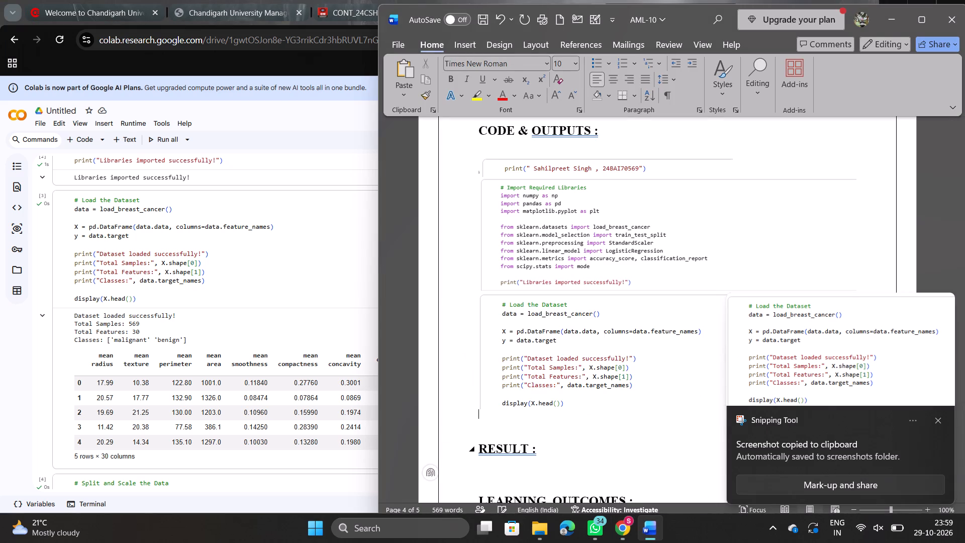
Capture the Split and Scale the Data code from Colab, without its output, and paste it below the Load the Dataset screenshot in Word.
left_click(47, 400)
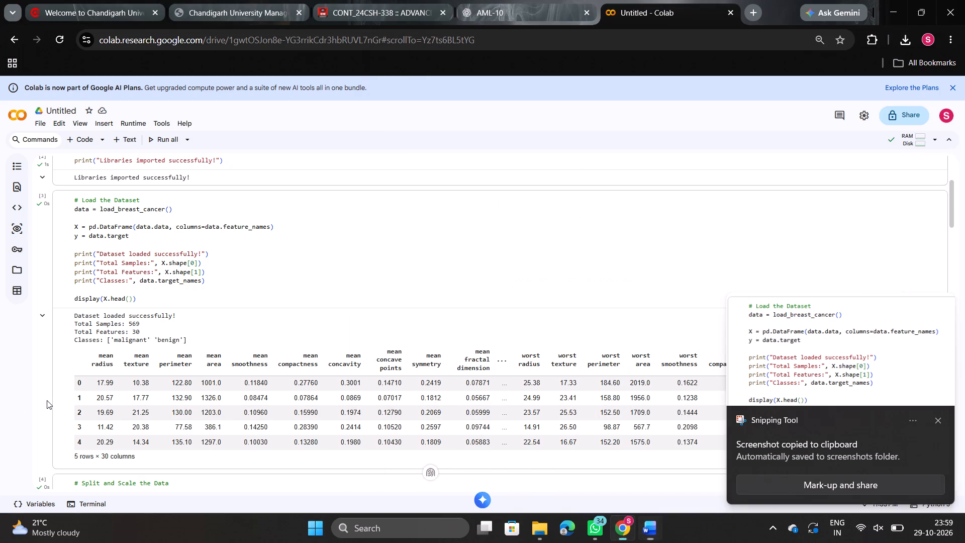
scroll(282, 382, "down", 3)
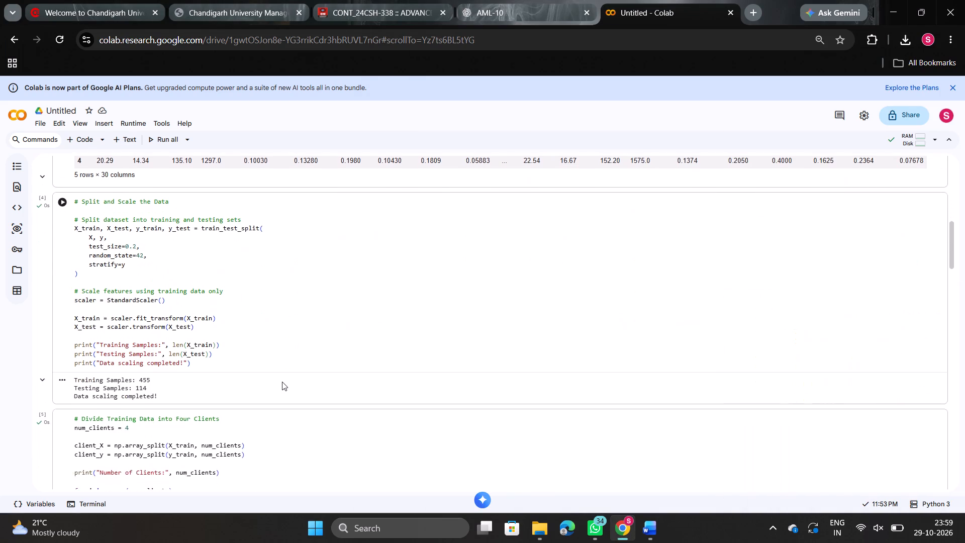
scroll(282, 382, "down", 2)
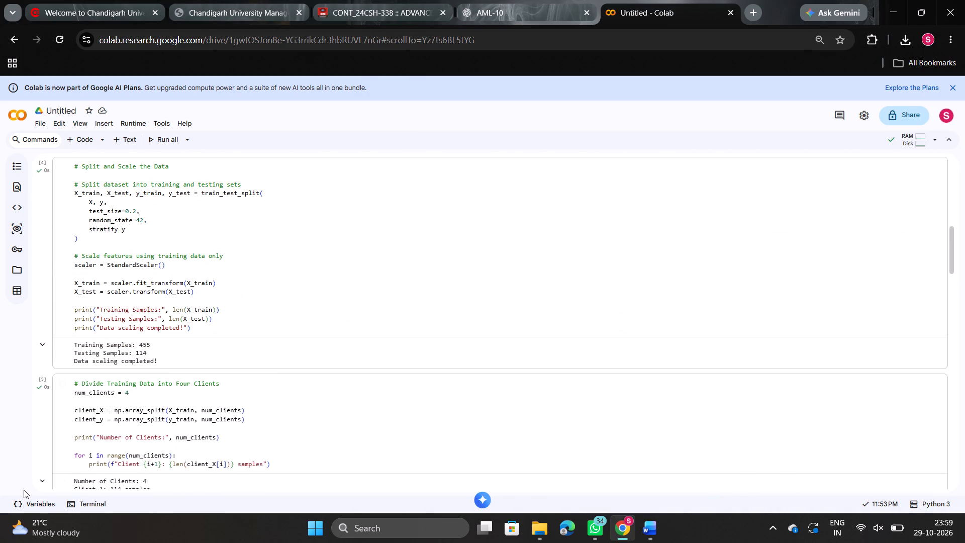
key("shift+super+s")
left_click_drag(49, 152, 463, 270)
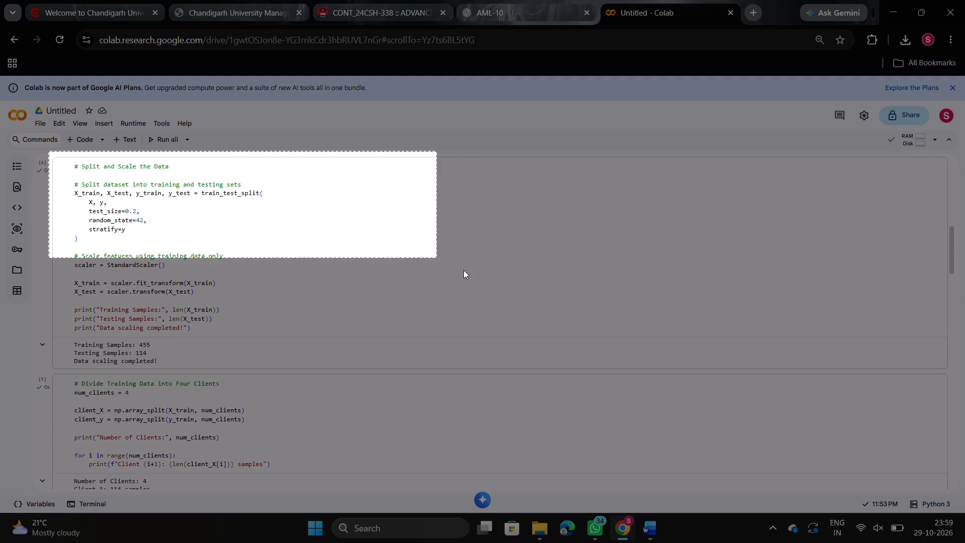
left_click_drag(463, 270, 447, 336)
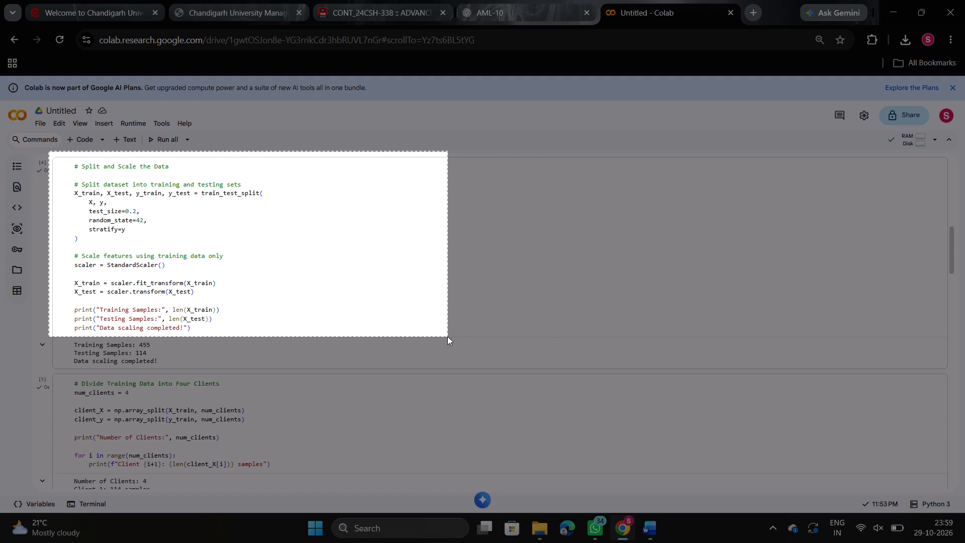
left_click_drag(447, 336, 473, 334)
left_click(659, 528)
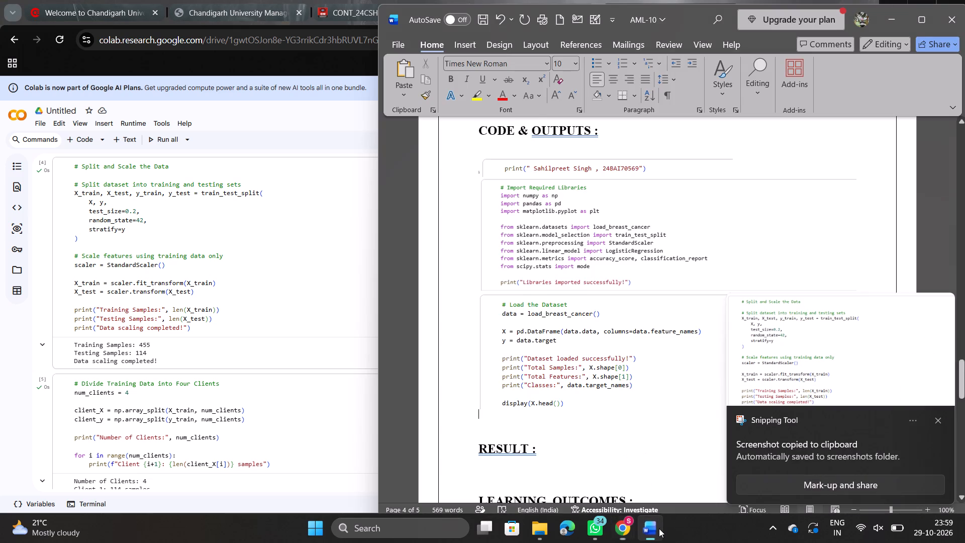
key("ctrl+v")
key("Return")
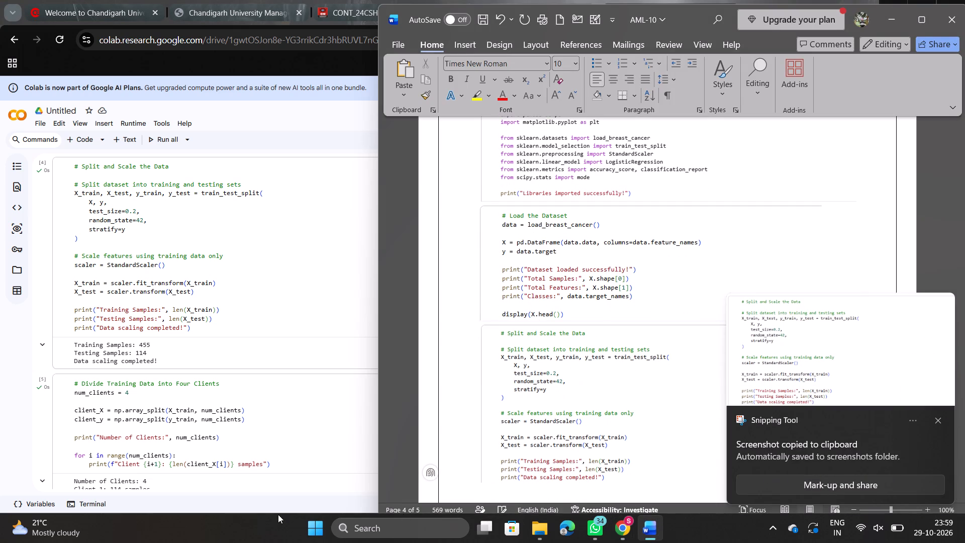
Capture the Divide Training Data into Four Clients code from Colab and paste it below the Split and Scale the Data screenshot in Word.
left_click(21, 371)
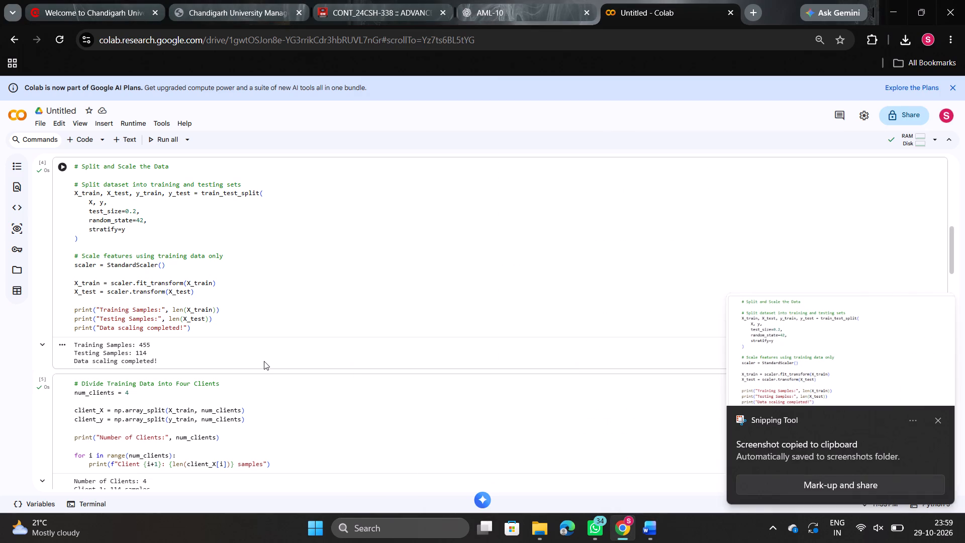
scroll(264, 361, "down", 2)
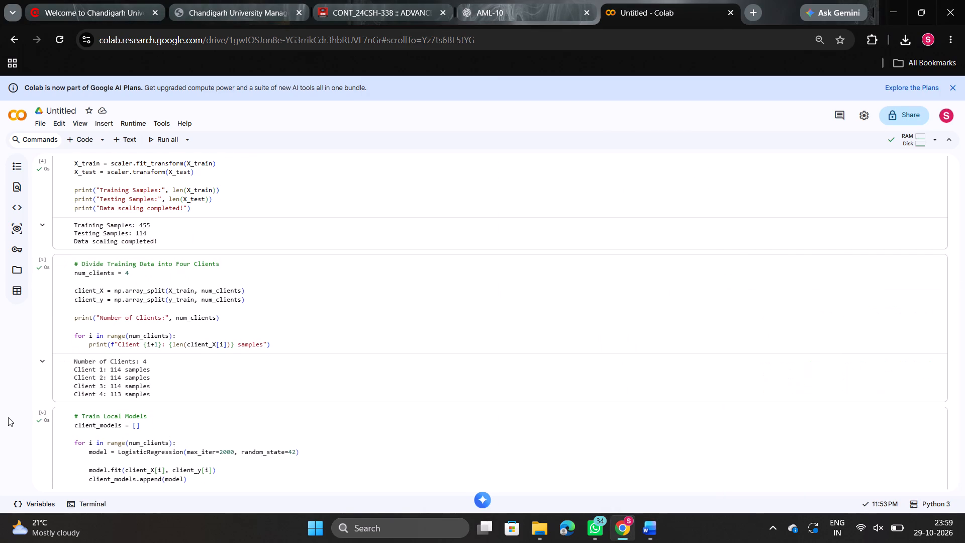
key("shift+super+s")
left_click_drag(49, 253, 421, 352)
left_click(643, 522)
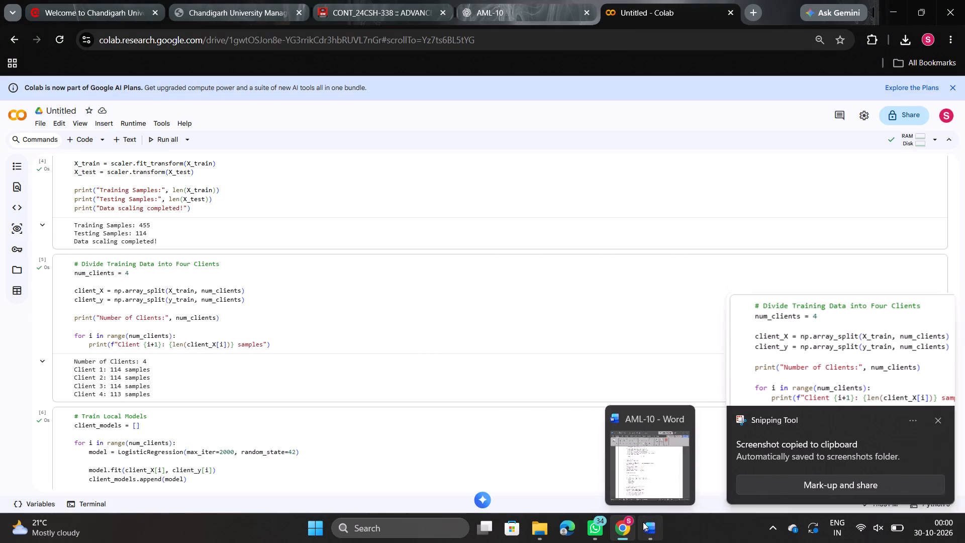
scroll(608, 342, "down", 1)
key("ctrl+v")
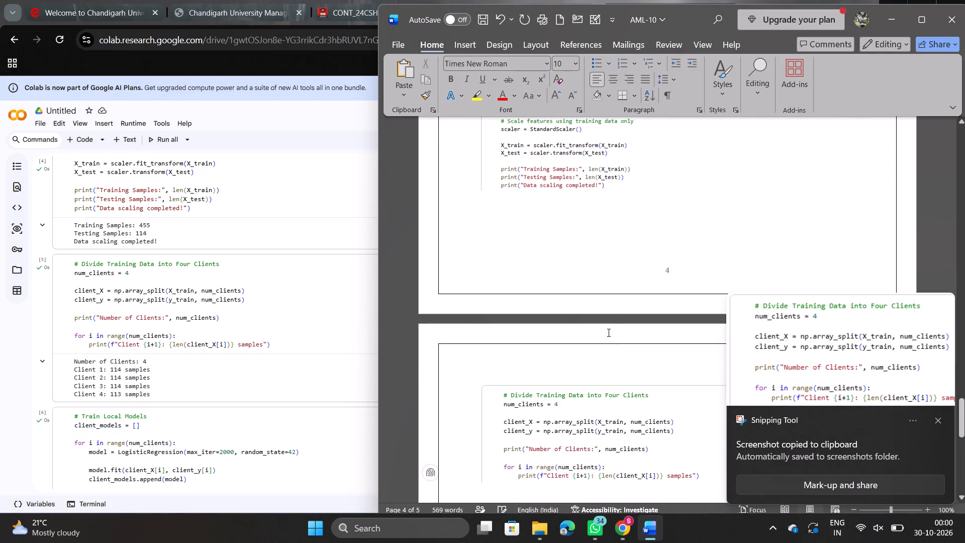
Reduce the heights of the Split and Scale the Data and Load the Dataset screenshots so the four-clients screenshot fits on page 4.
scroll(609, 309, "up", 2)
left_click(609, 309)
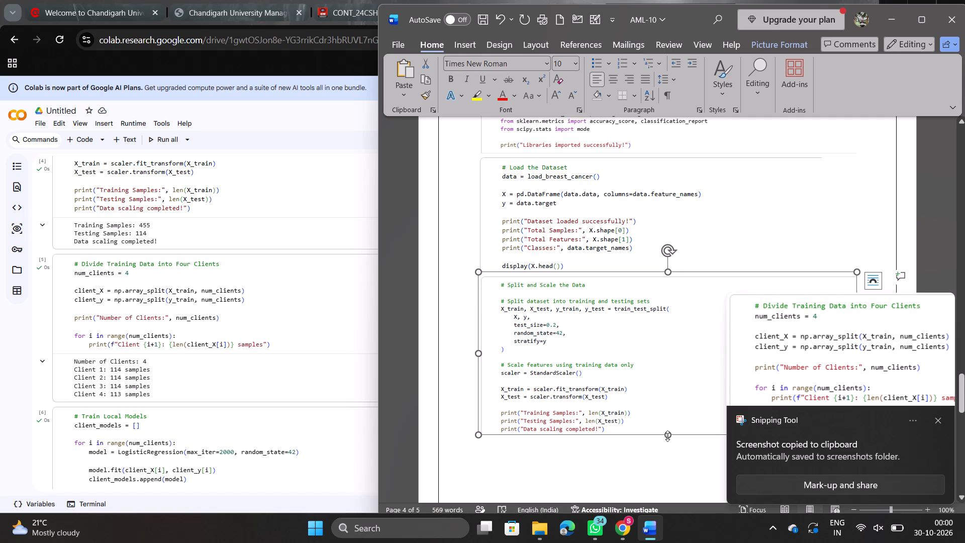
left_click_drag(667, 436, 678, 403)
scroll(678, 403, "up", 1)
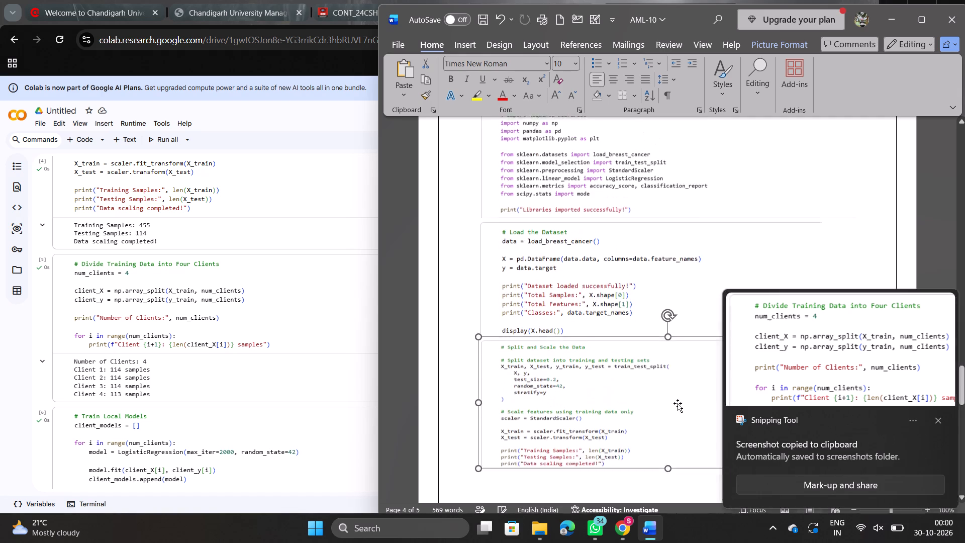
left_click(658, 282)
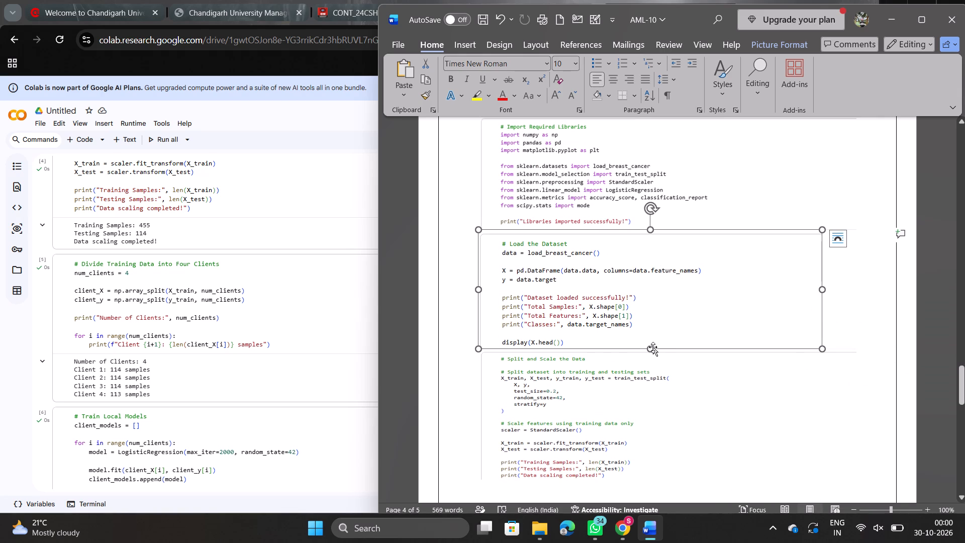
left_click_drag(652, 348, 654, 335)
Place the text cursor right after the Divide Training Data into Four Clients screenshot at the end of page 4.
scroll(654, 335, "down", 1)
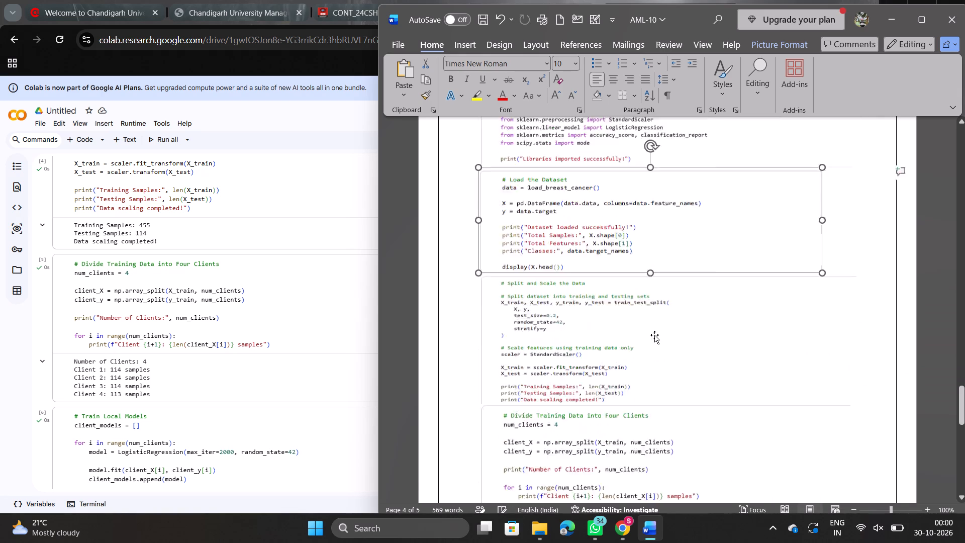
scroll(654, 335, "down", 1)
left_click(851, 276)
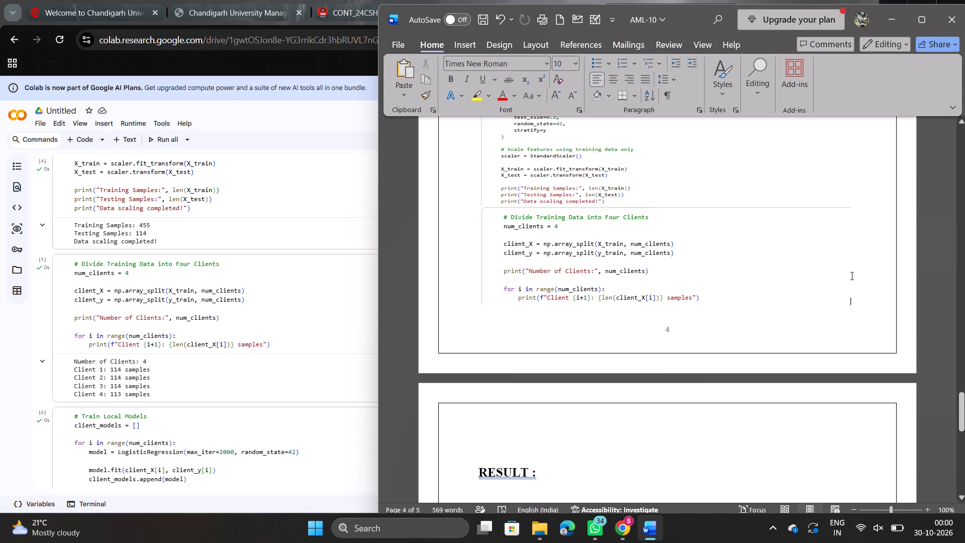
Capture the Train Local Models code from Colab, without its output, and paste it on a new line at the start of page 5 in Word.
key("Return")
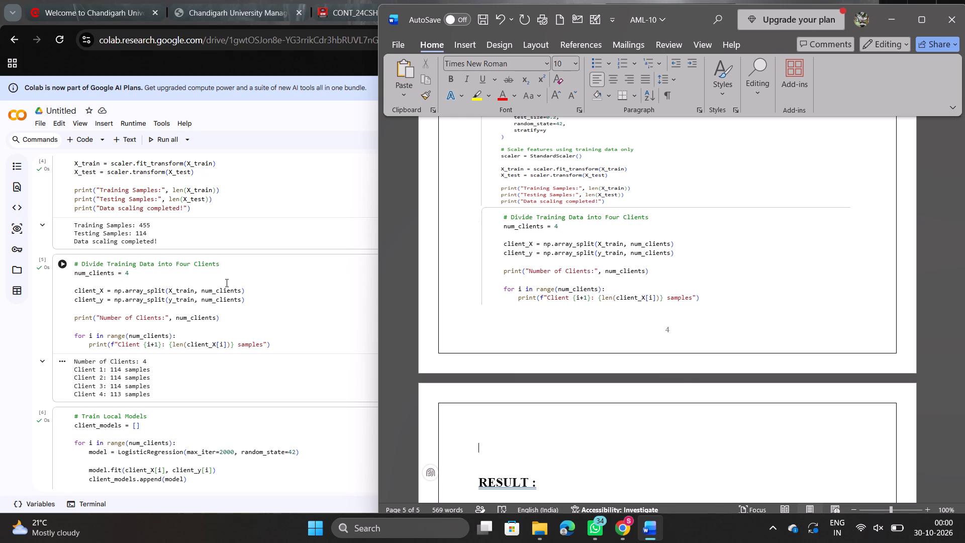
scroll(226, 283, "down", 3)
scroll(143, 314, "up", 1)
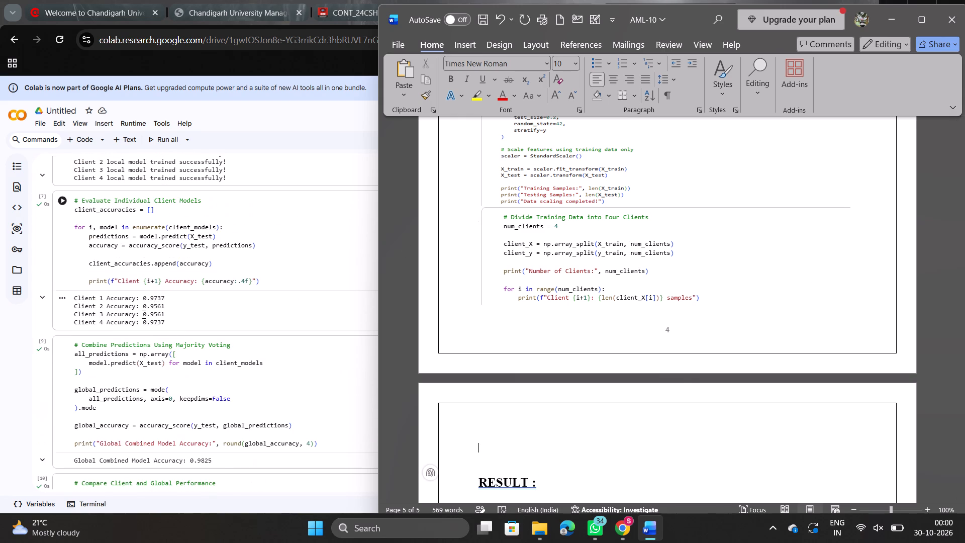
scroll(143, 314, "up", 6)
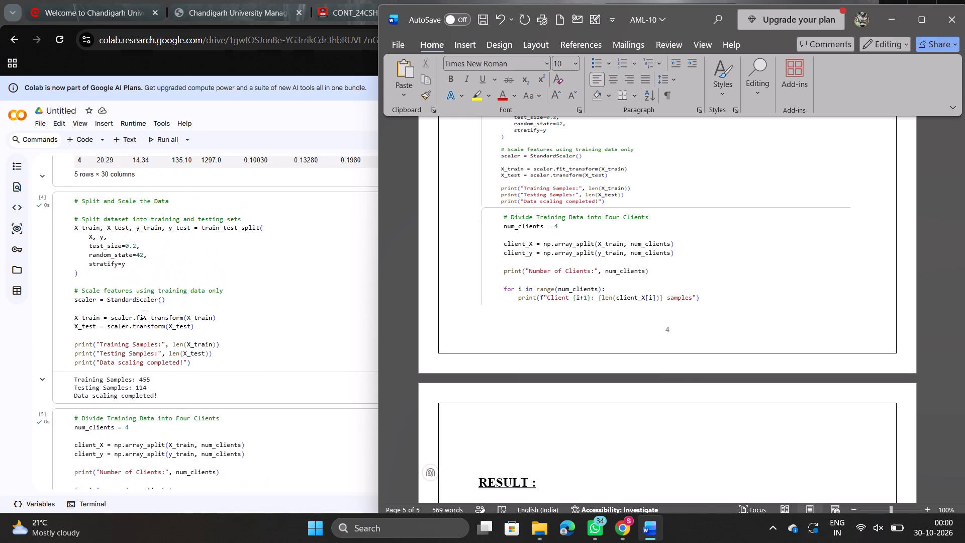
scroll(143, 314, "down", 3)
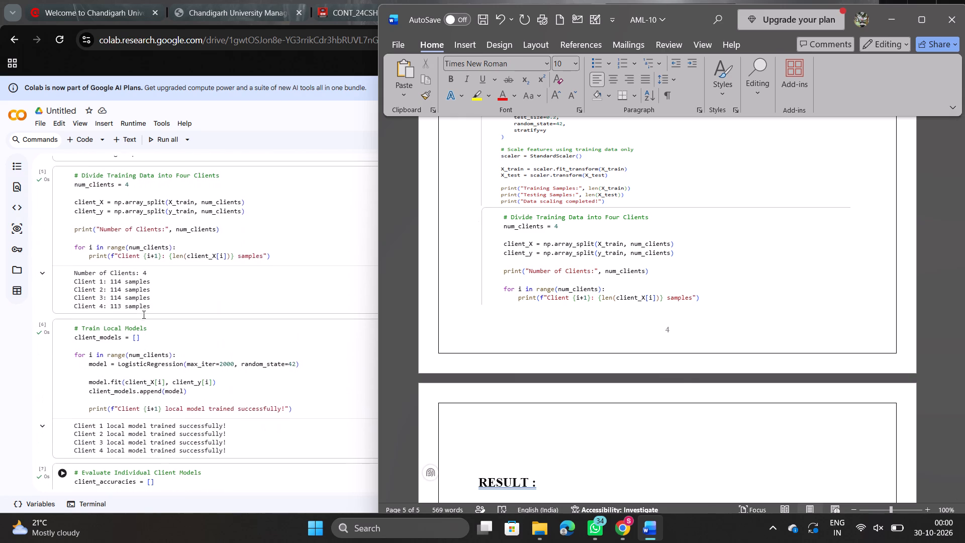
scroll(143, 314, "down", 2)
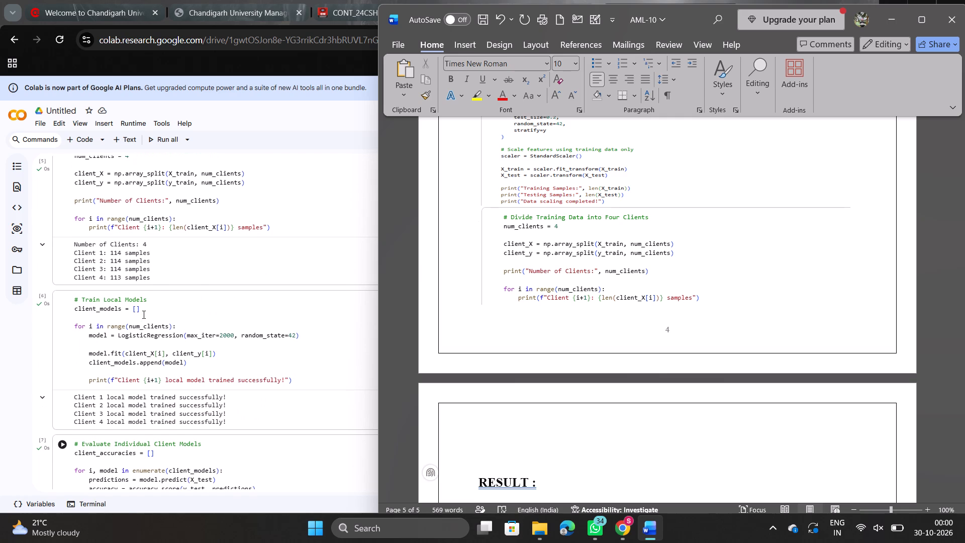
left_click(18, 352)
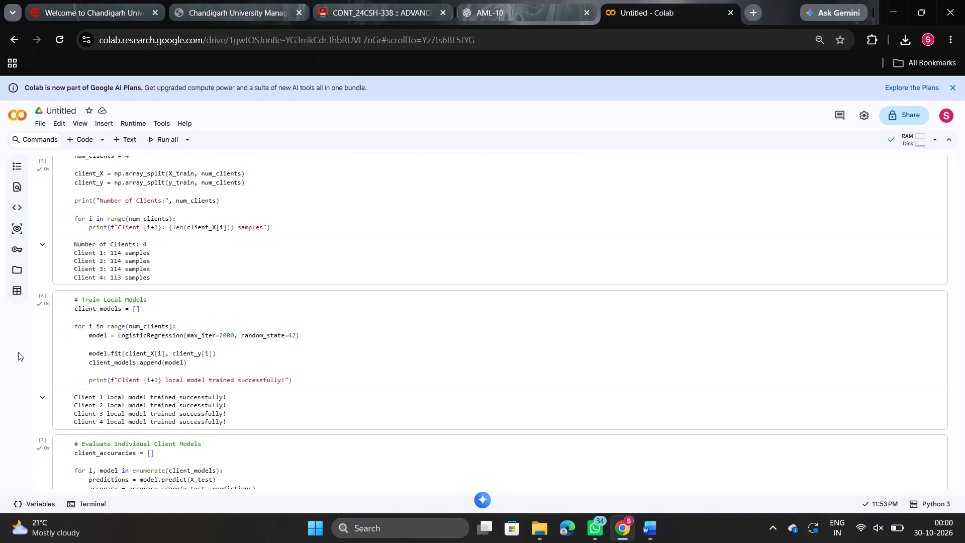
key("shift+super+s")
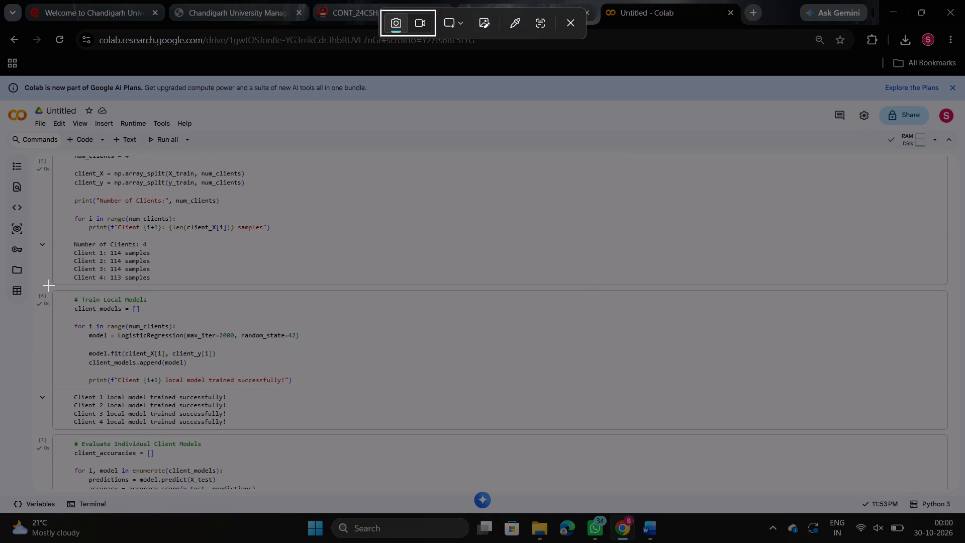
left_click_drag(49, 286, 430, 388)
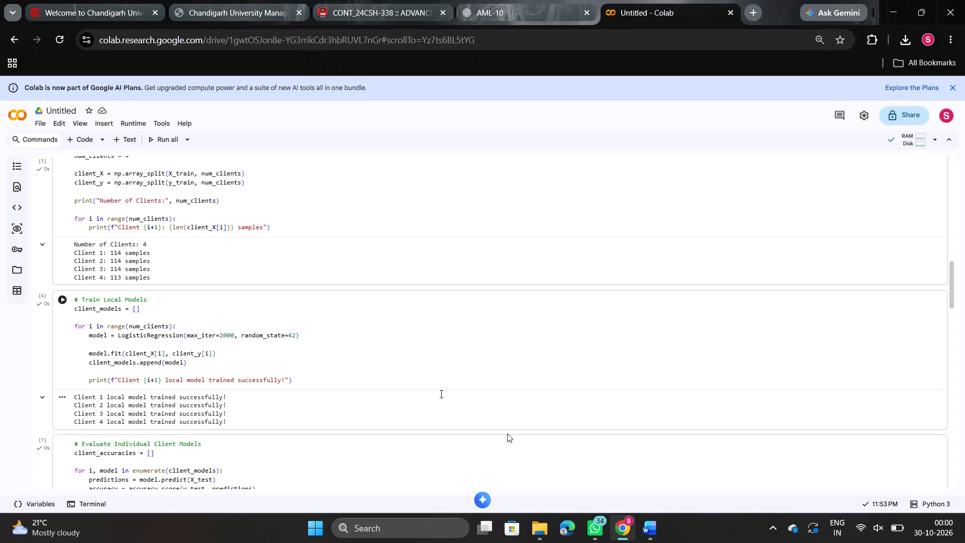
left_click(661, 531)
key("ctrl+v")
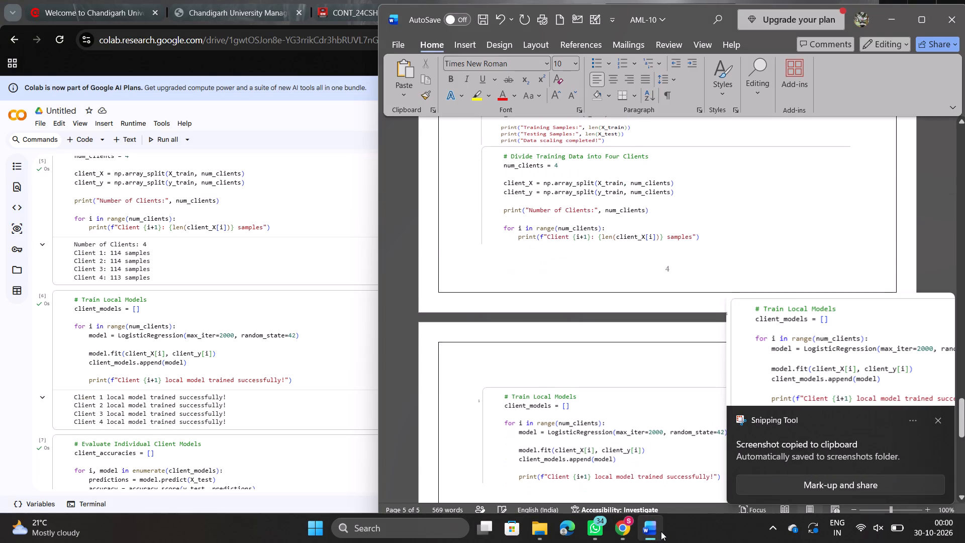
key("Return")
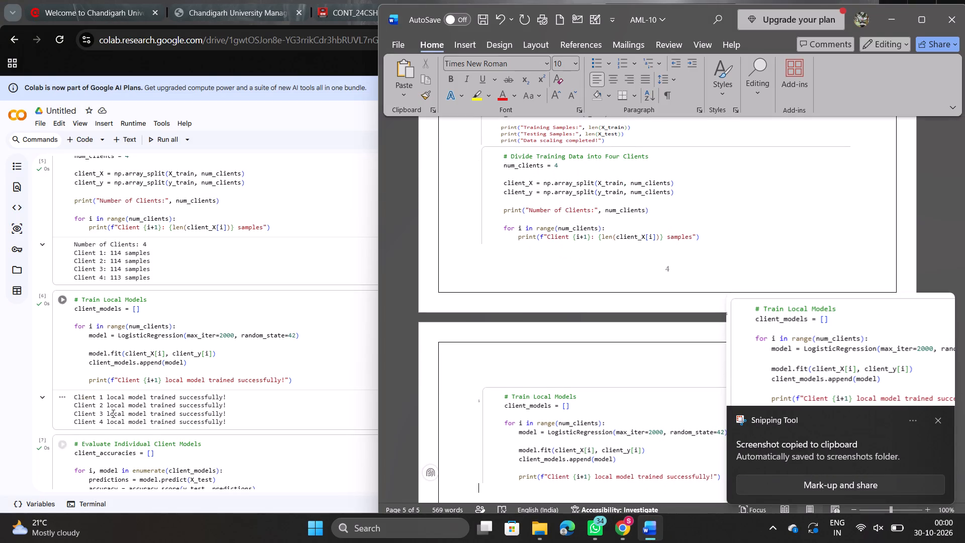
Capture the Evaluate Individual Client Models code from Colab, without its output, and paste it below the Train Local Models screenshot in Word.
left_click(26, 400)
scroll(381, 379, "down", 1)
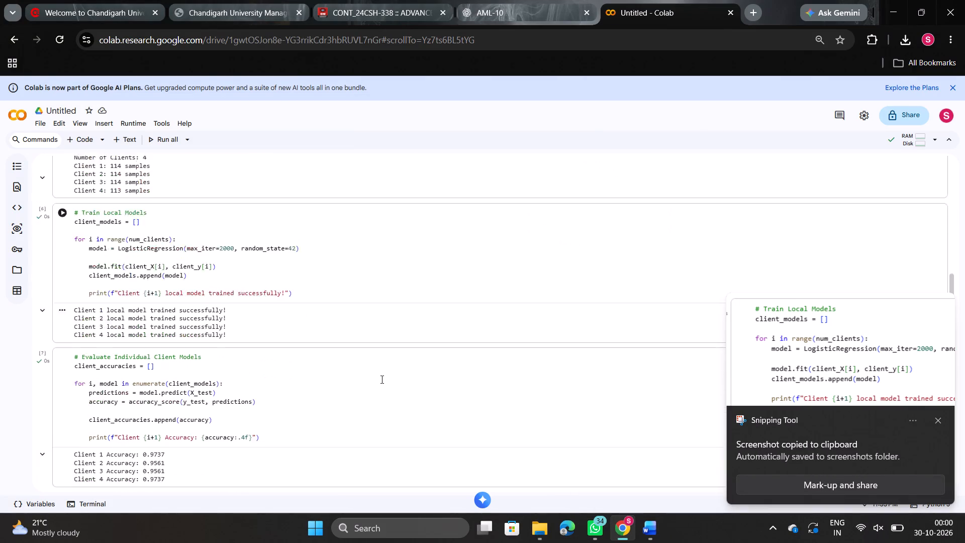
scroll(381, 379, "down", 3)
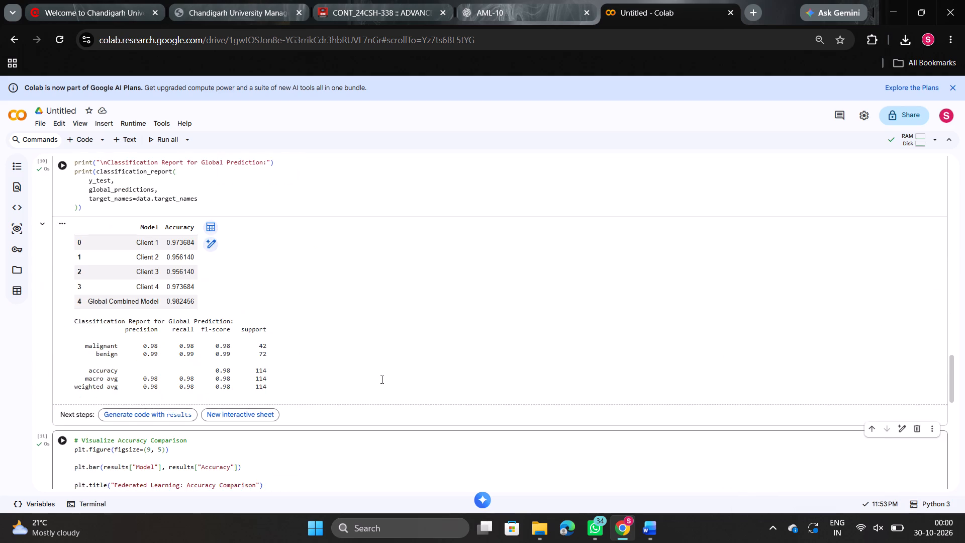
scroll(381, 379, "up", 5)
scroll(381, 379, "right", 1)
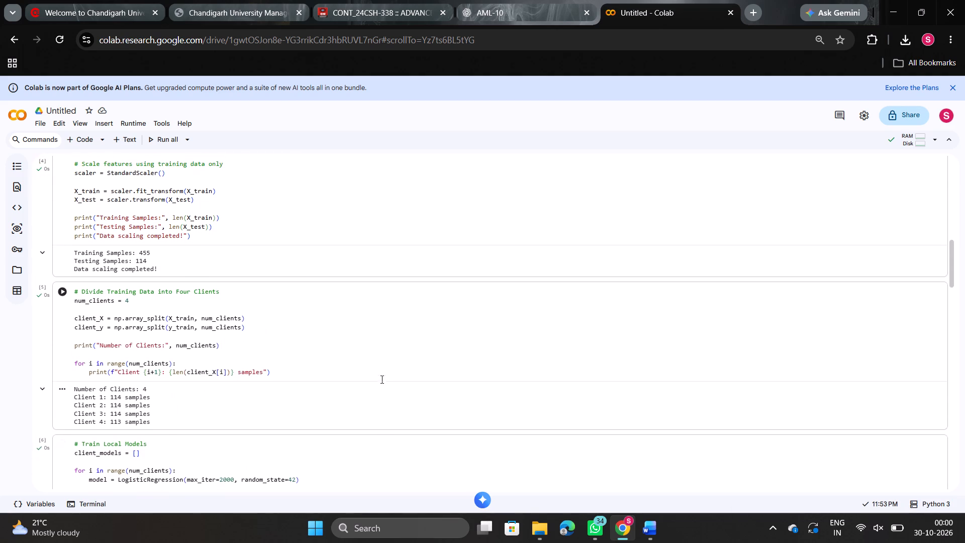
scroll(381, 379, "right", 1)
scroll(381, 379, "down", 1)
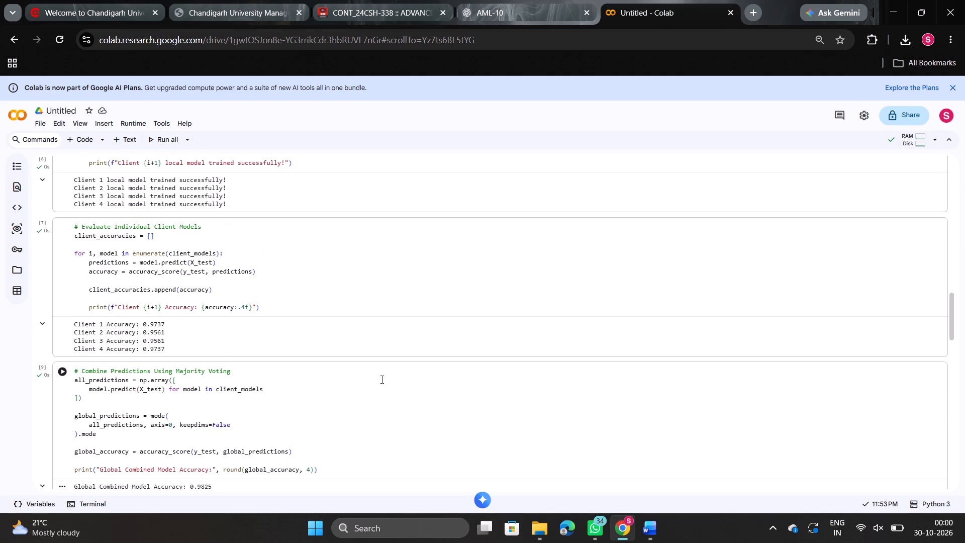
scroll(381, 379, "down", 1)
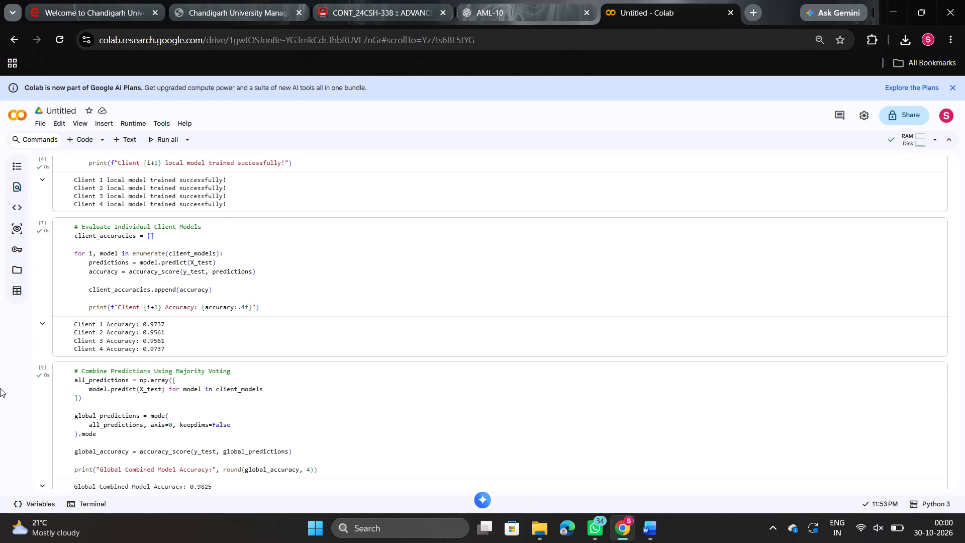
key("shift+super+s")
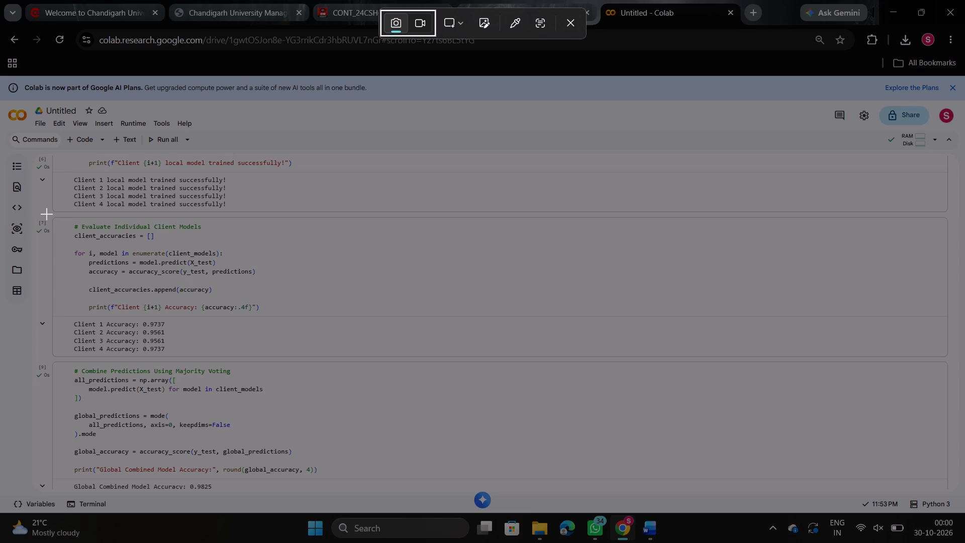
left_click_drag(47, 214, 441, 319)
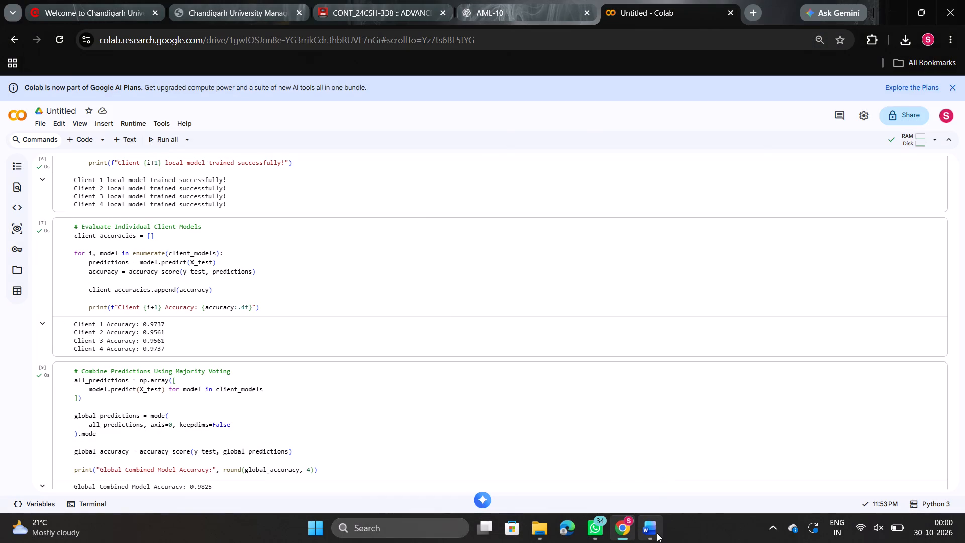
left_click(657, 533)
key("ctrl+v")
scroll(621, 431, "down", 1)
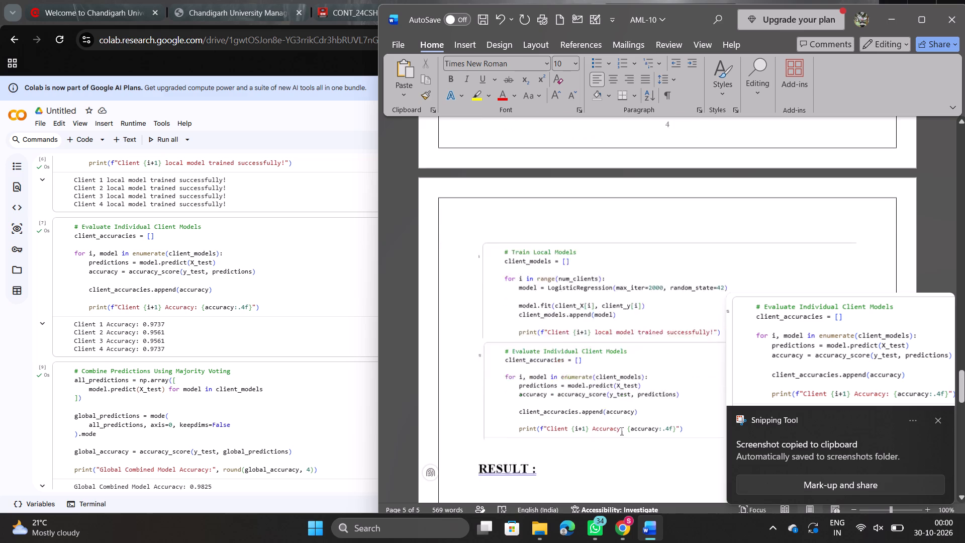
scroll(621, 431, "down", 1)
key("Return")
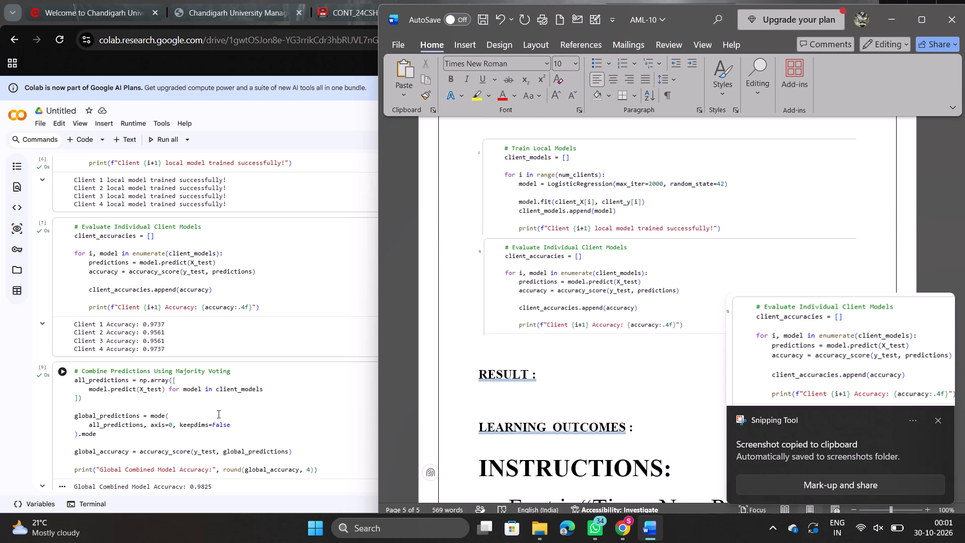
Capture the Combine Predictions Using Majority Voting code from Colab, without its output, and paste it below the Evaluate Individual Client Models screenshot in Word.
left_click(22, 422)
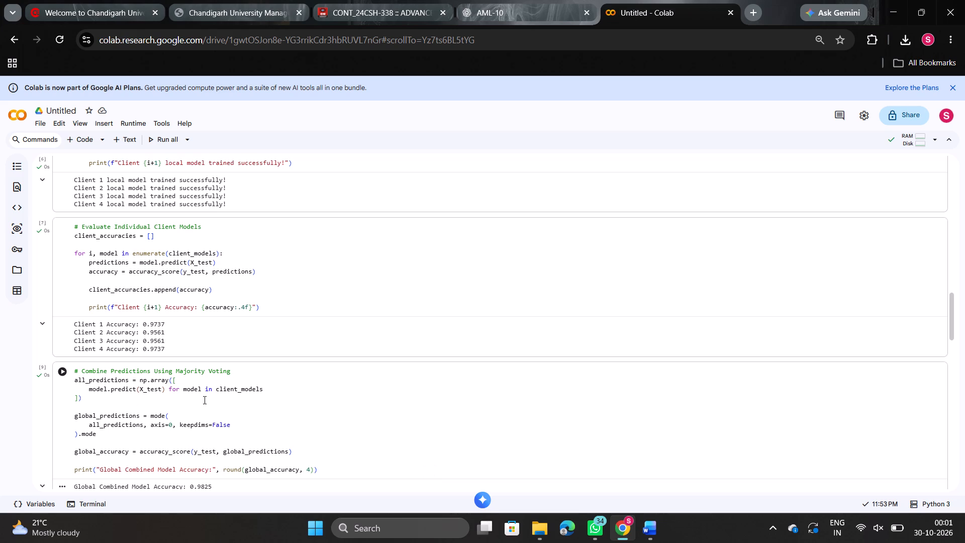
scroll(204, 400, "down", 3)
scroll(204, 400, "up", 2)
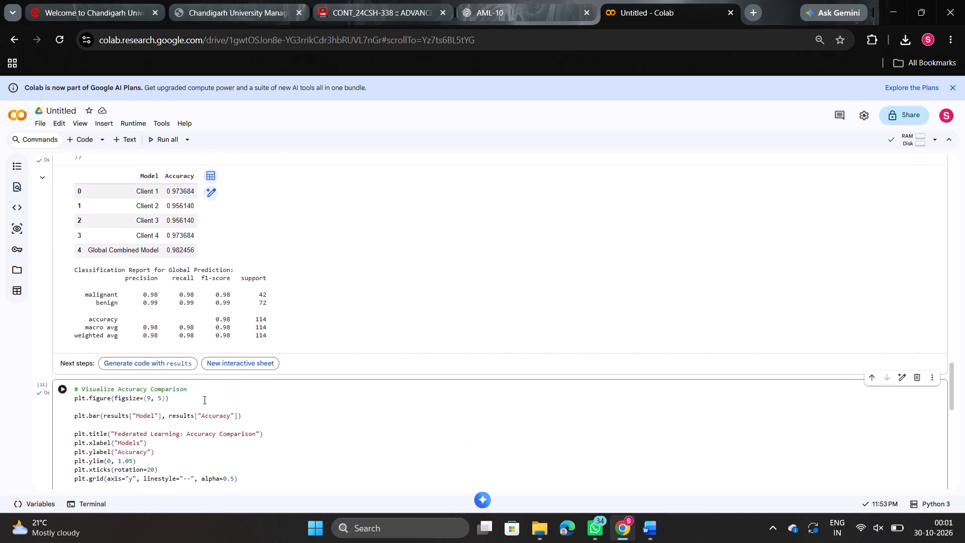
scroll(204, 400, "up", 4)
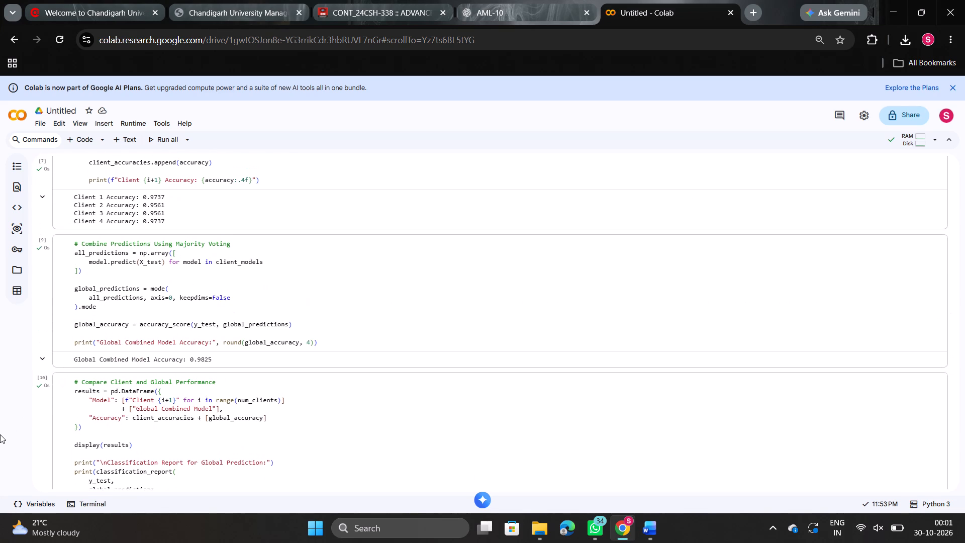
key("shift+super+s")
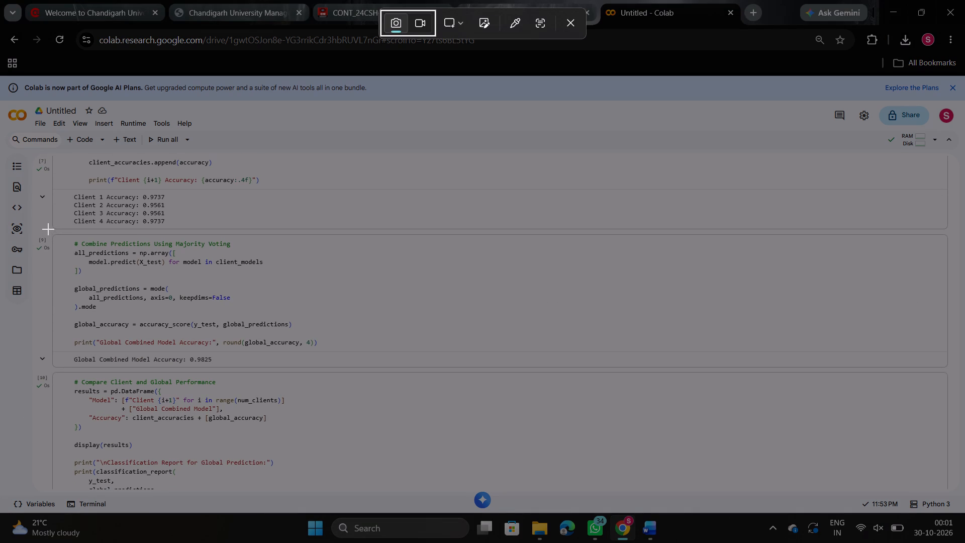
left_click_drag(48, 229, 498, 354)
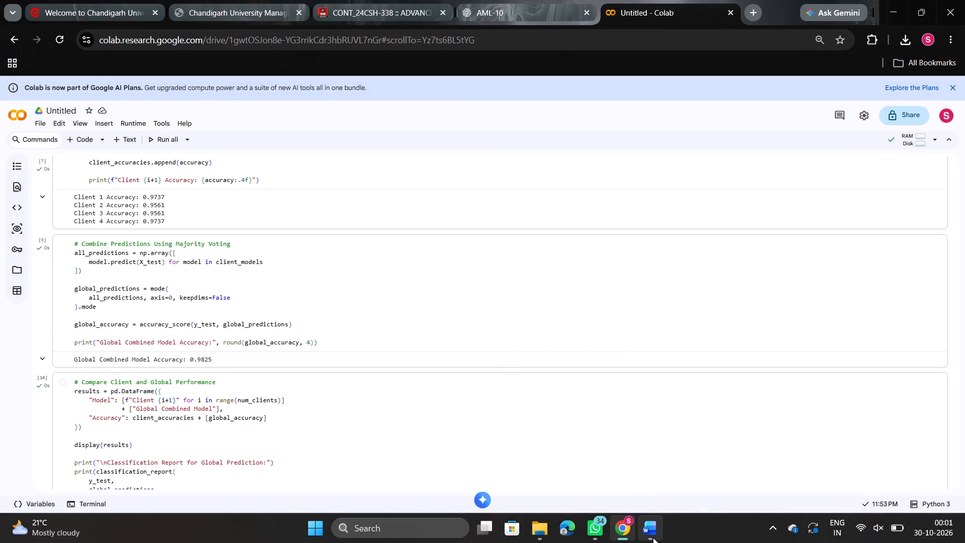
left_click(653, 537)
key("ctrl+v")
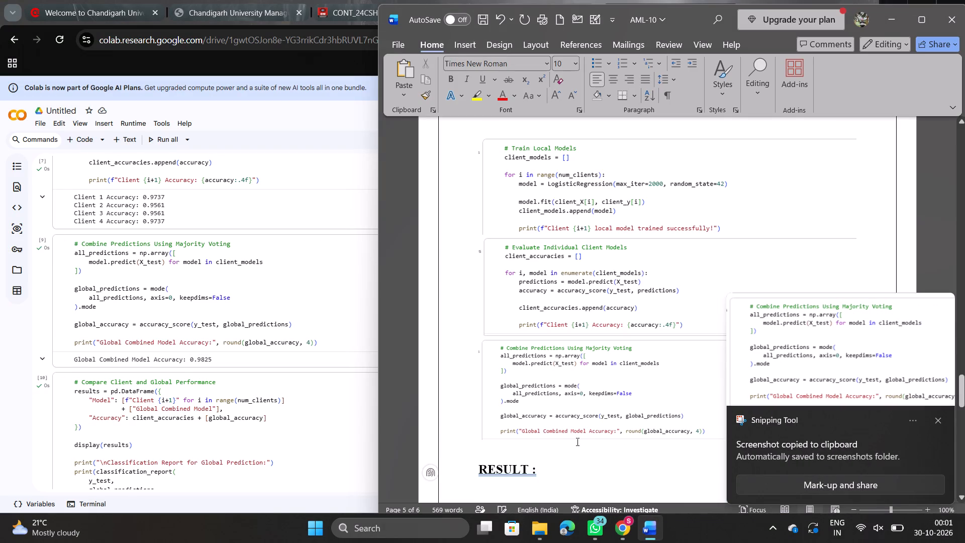
key("Return")
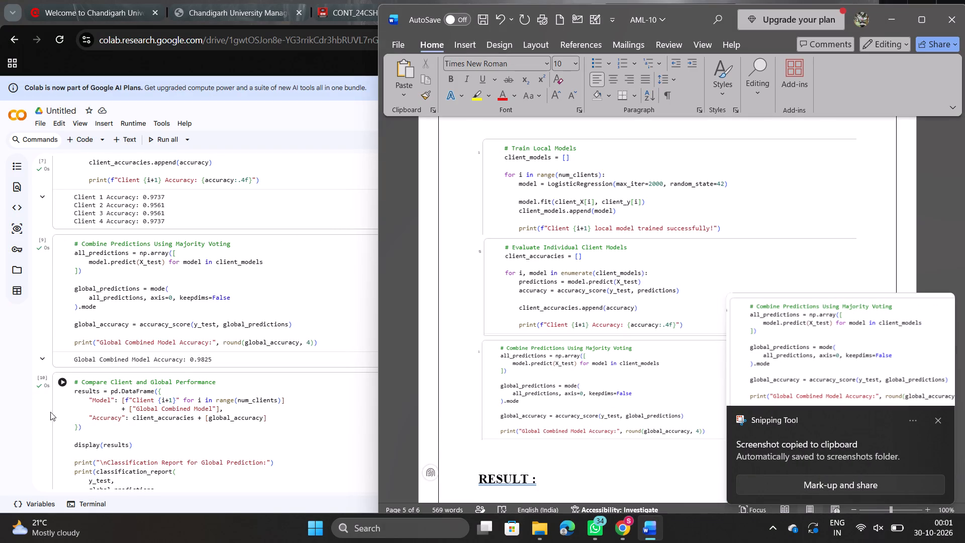
Capture the Compare Client and Global Performance code from Colab, without its output tables, and paste it below the majority voting screenshot in Word.
left_click(22, 429)
scroll(370, 320, "down", 1)
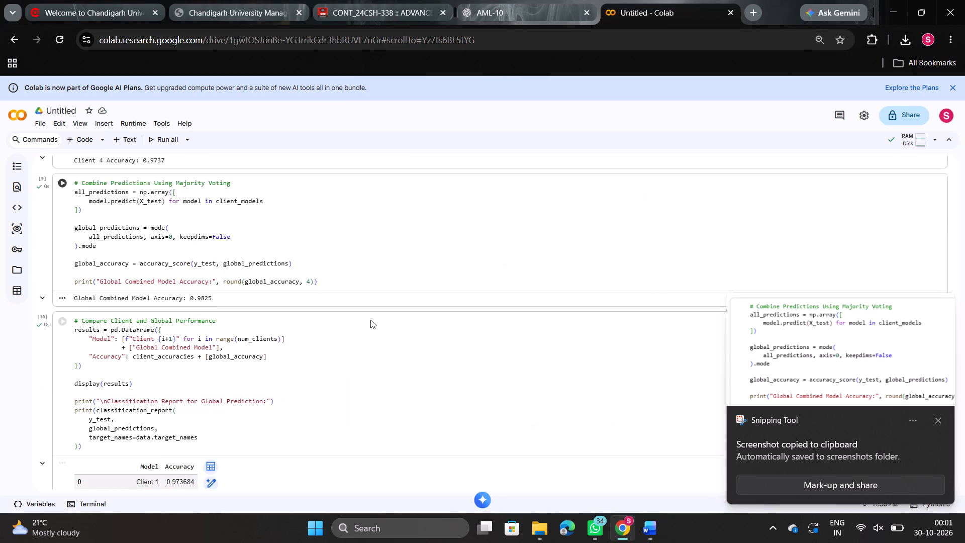
scroll(370, 320, "down", 1)
scroll(370, 320, "up", 1)
scroll(370, 320, "down", 2)
key("shift+super+s")
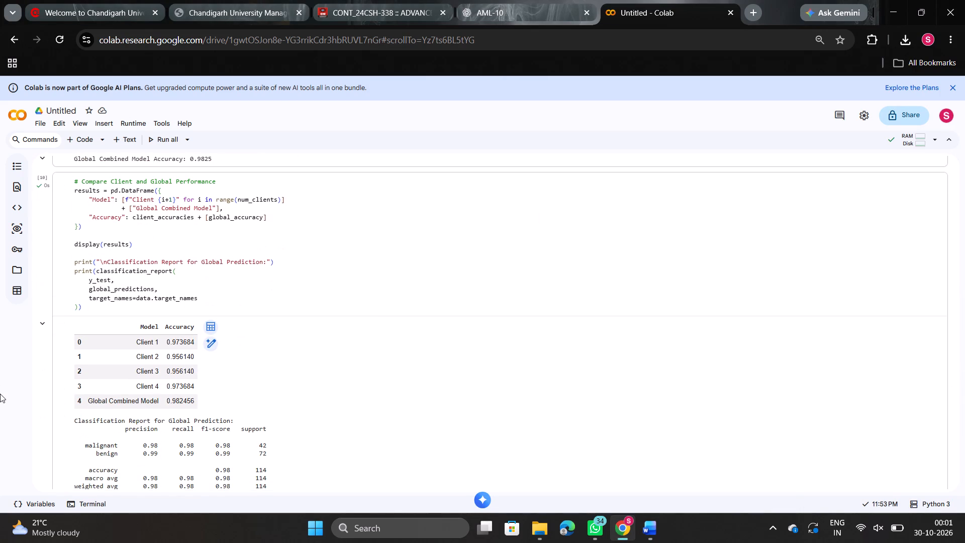
left_click_drag(46, 167, 318, 246)
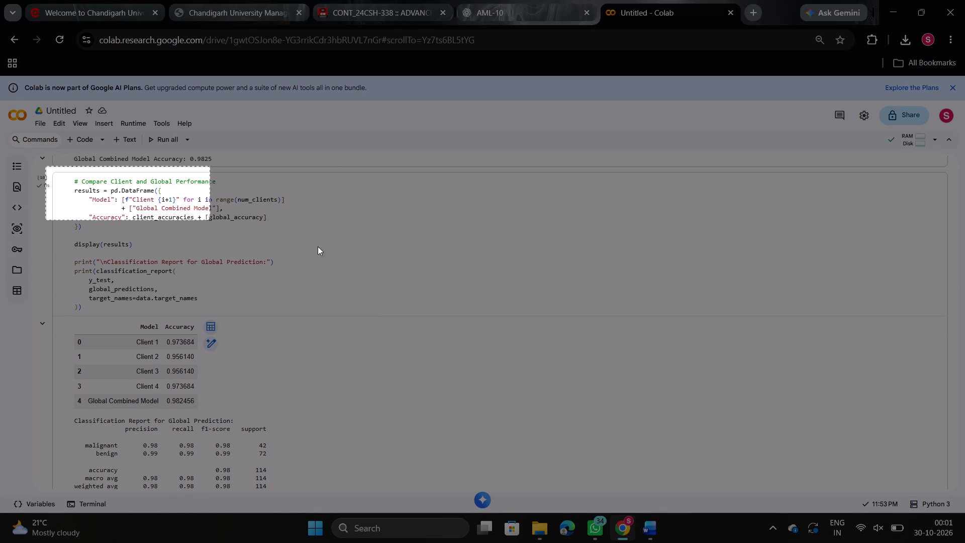
left_click_drag(318, 246, 612, 318)
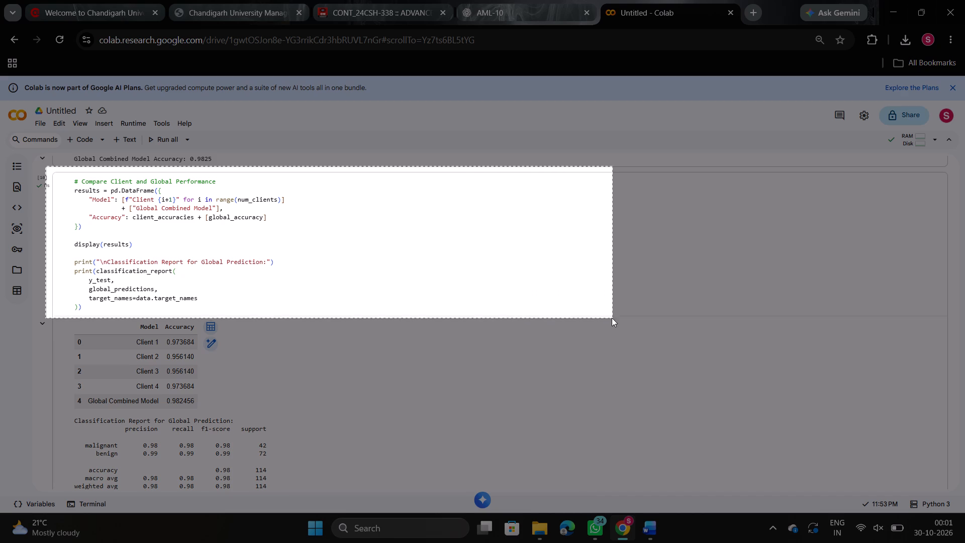
left_click_drag(612, 318, 515, 315)
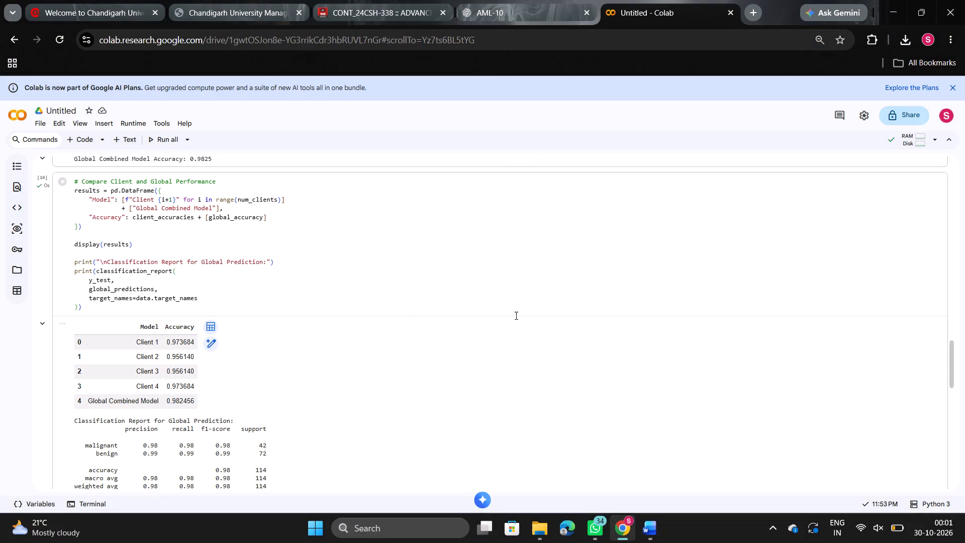
left_click(651, 537)
key("ctrl+v")
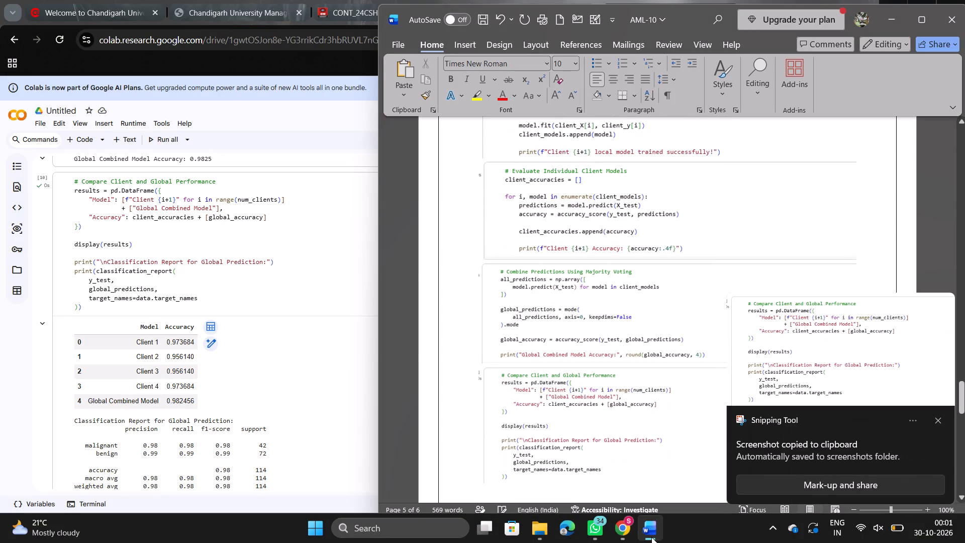
key("Return")
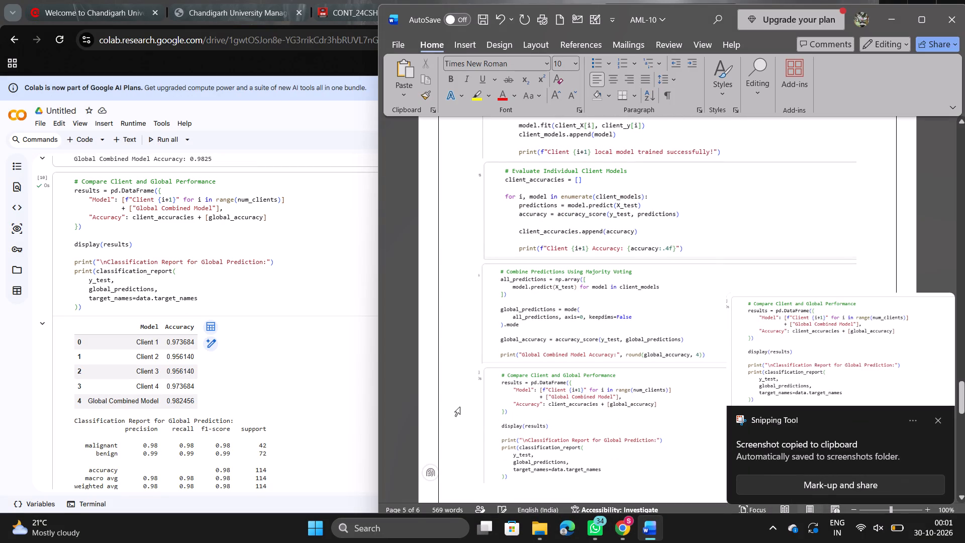
Capture the Visualize Accuracy Comparison code from Colab, without its chart, and paste it below the Compare Client and Global Performance screenshot in Word.
left_click(23, 398)
scroll(293, 317, "down", 1)
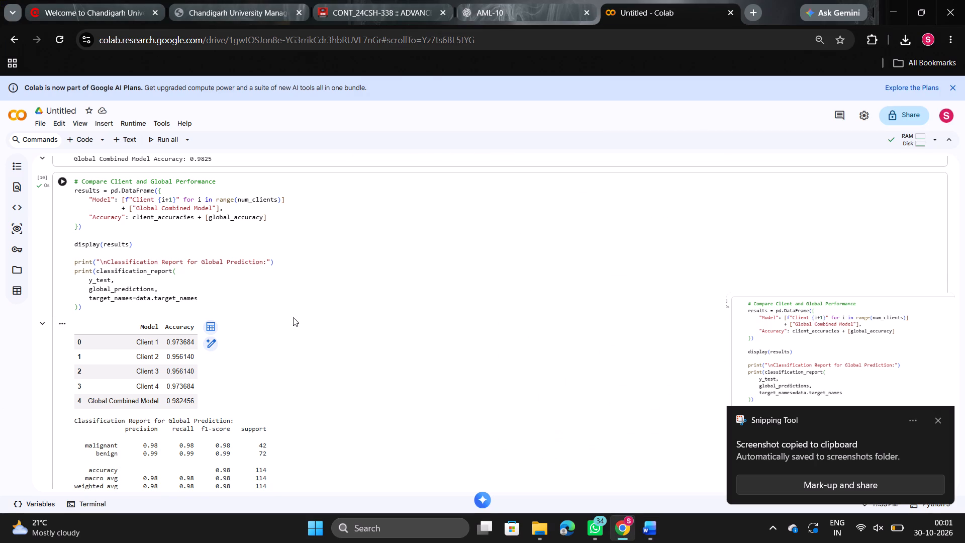
scroll(293, 317, "down", 3)
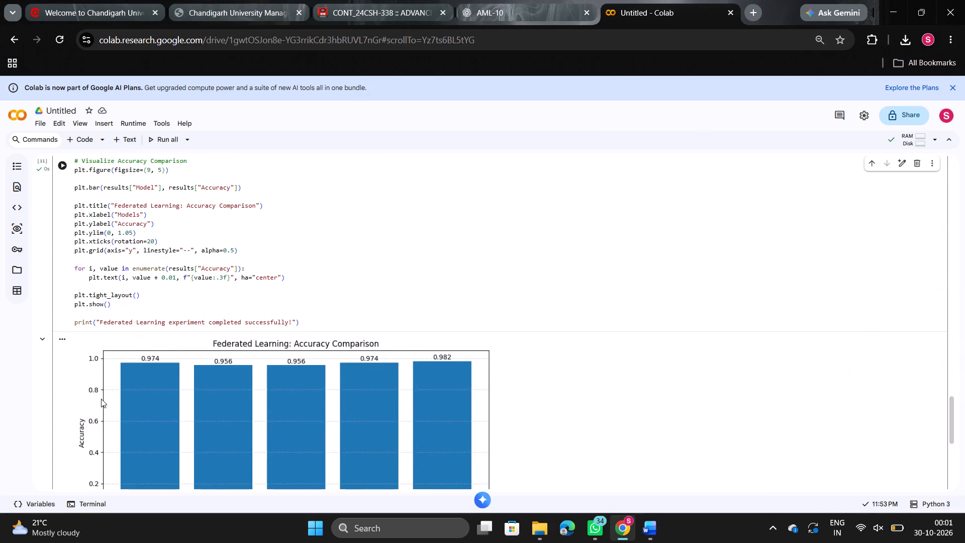
scroll(140, 387, "up", 1)
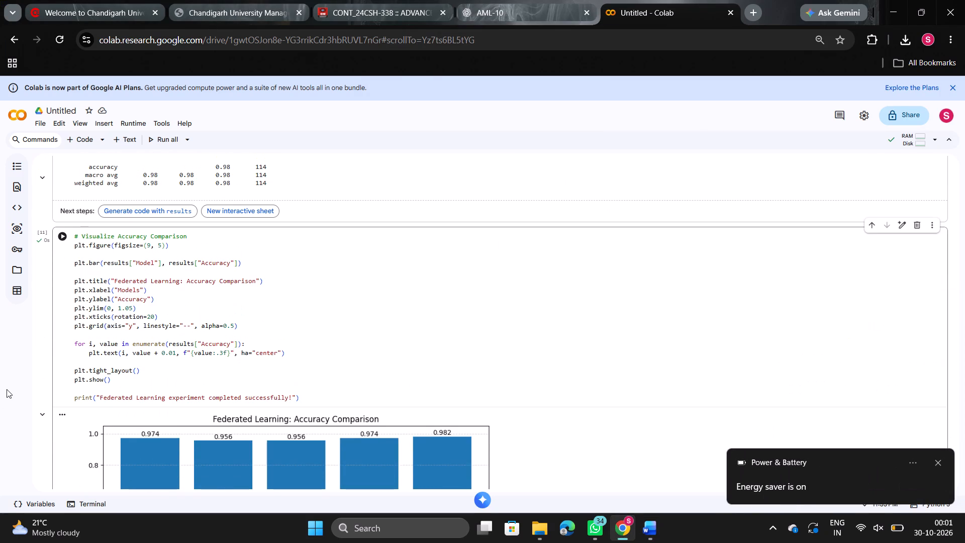
key("shift+super+s")
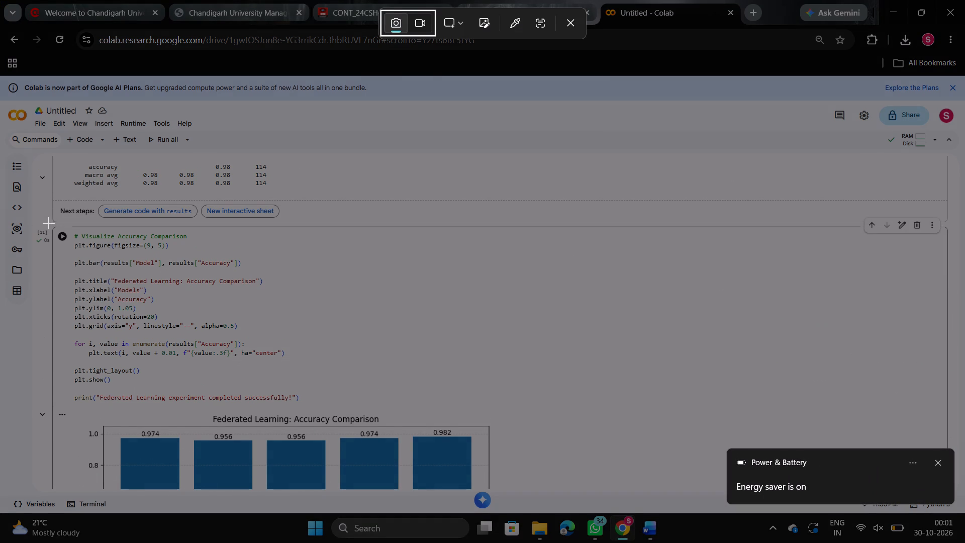
left_click_drag(49, 223, 499, 407)
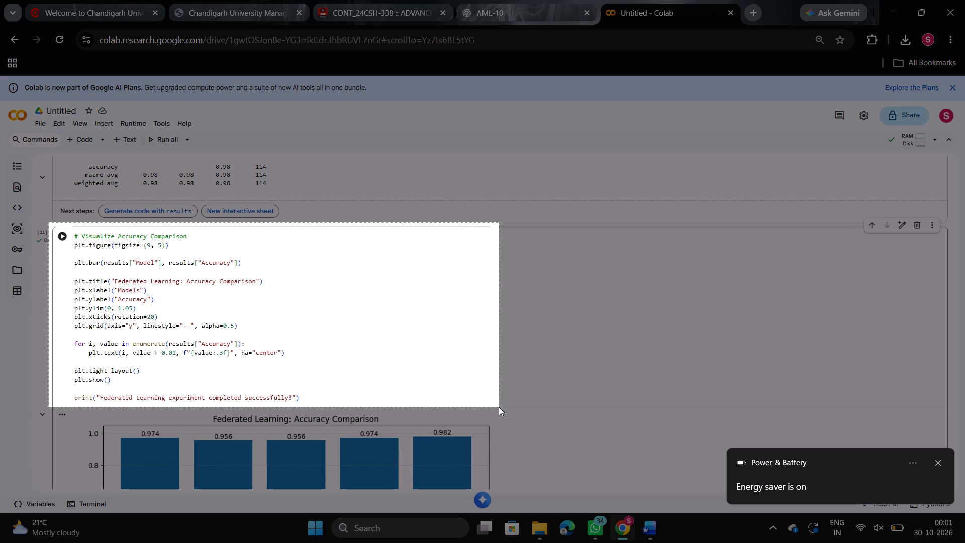
left_click_drag(499, 407, 575, 408)
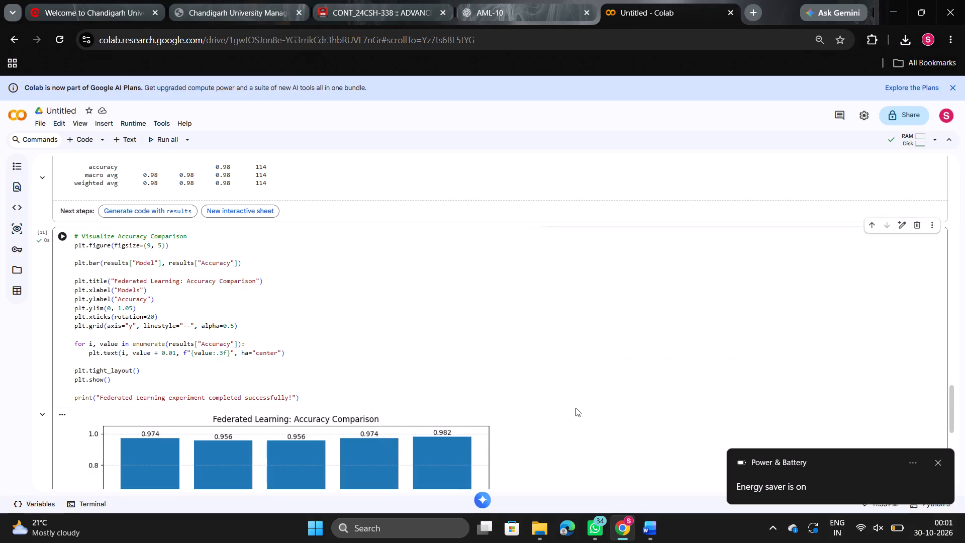
scroll(575, 408, "down", 6)
left_click(662, 536)
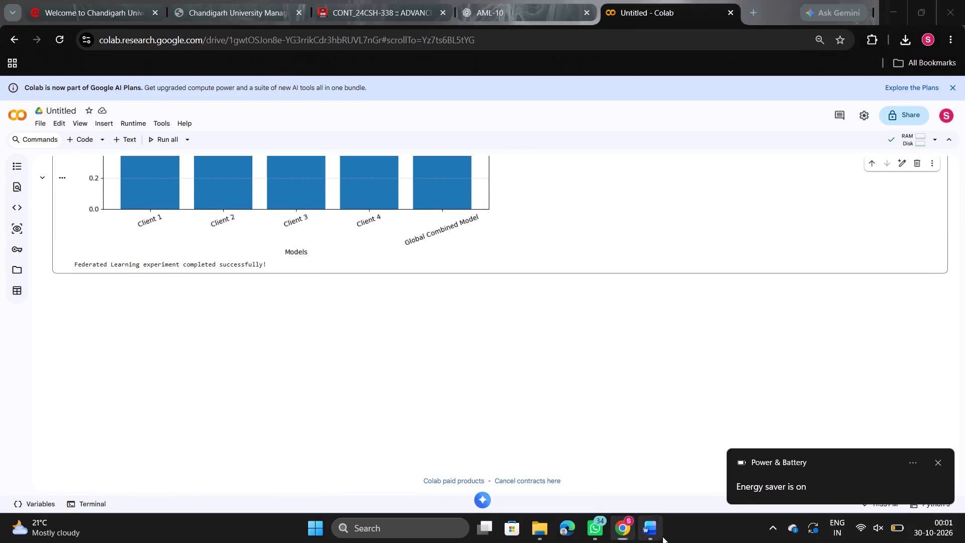
key("ctrl+v")
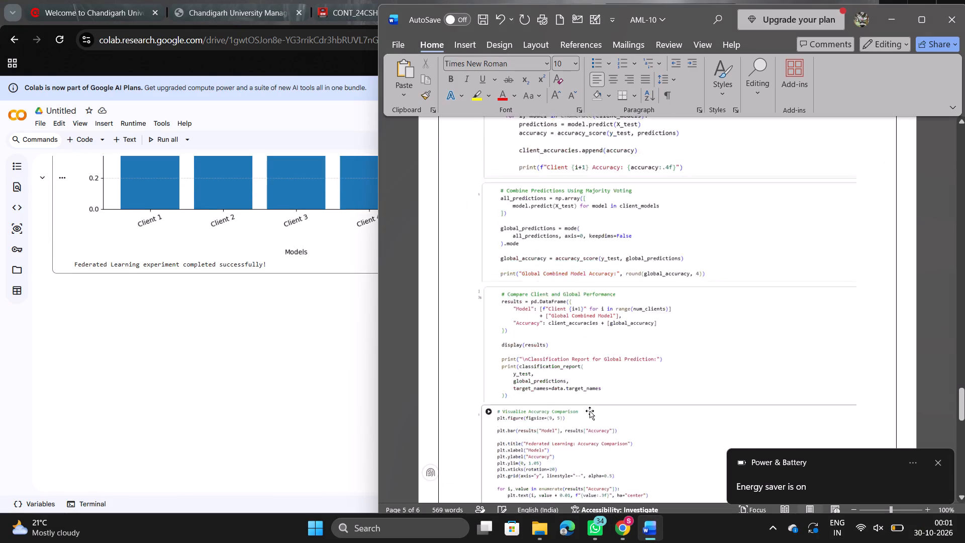
Copy "OUTPUTS :" from the CODE & OUTPUTS heading and paste it below the last code screenshot on page 5, followed by a new line.
scroll(590, 411, "down", 2)
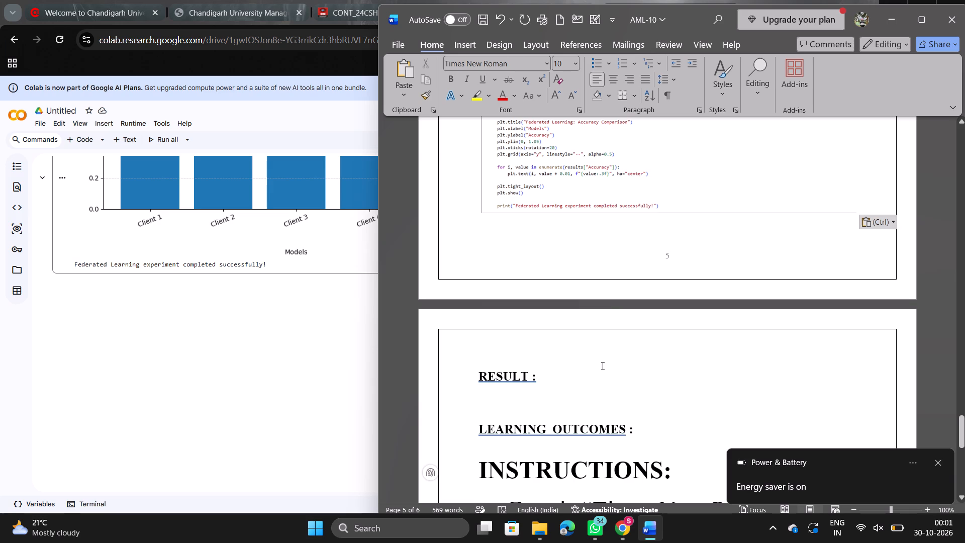
scroll(624, 273, "up", 5)
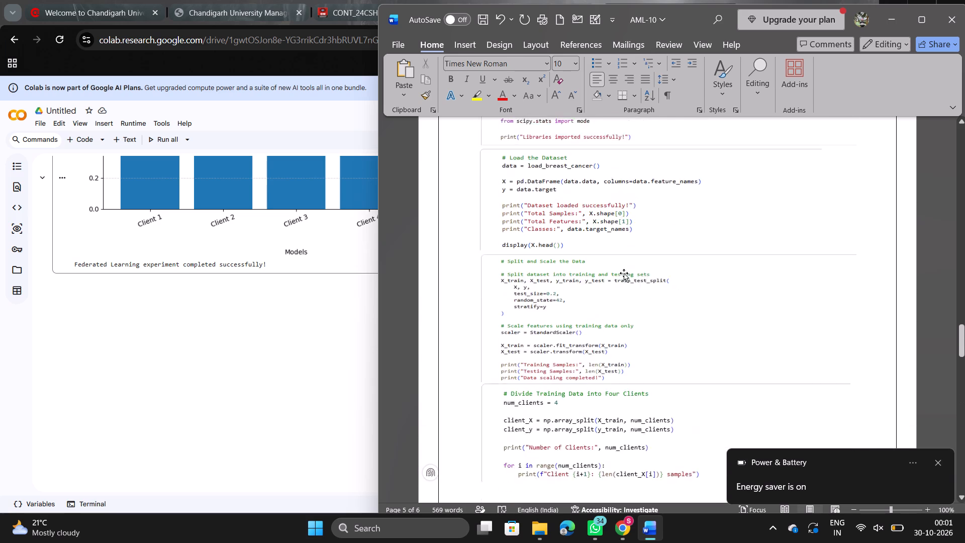
scroll(624, 273, "up", 2)
left_click_drag(615, 368, 593, 371)
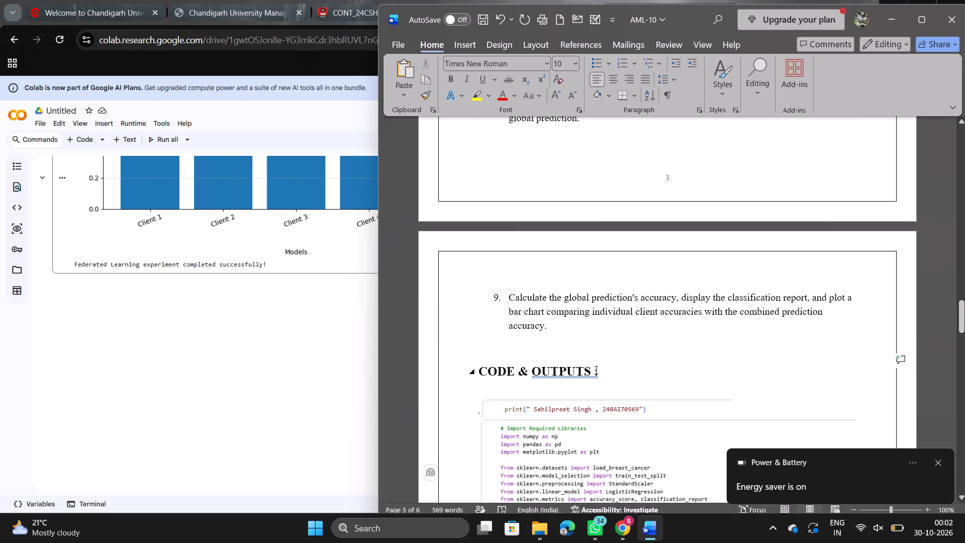
left_click_drag(593, 371, 552, 374)
key("ctrl+c")
scroll(552, 374, "down", 2)
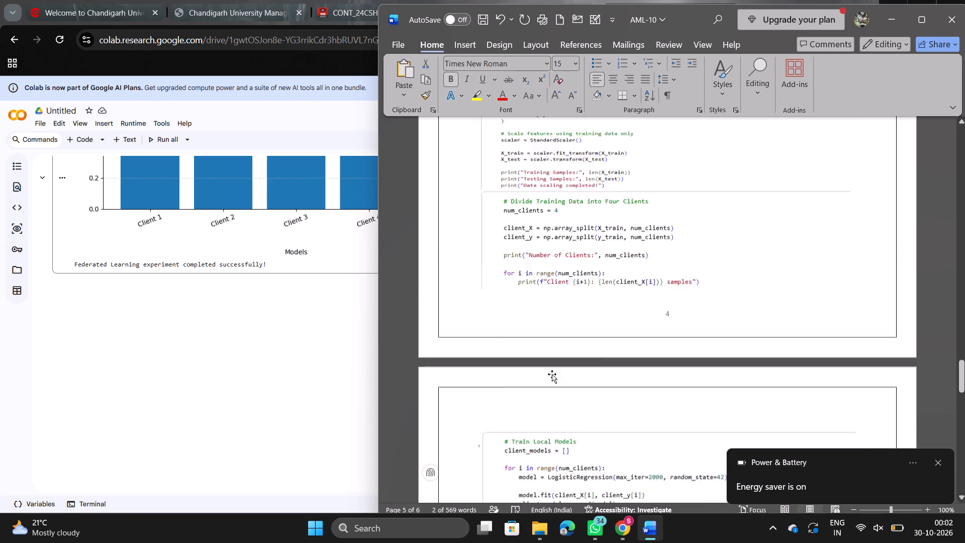
scroll(552, 374, "down", 5)
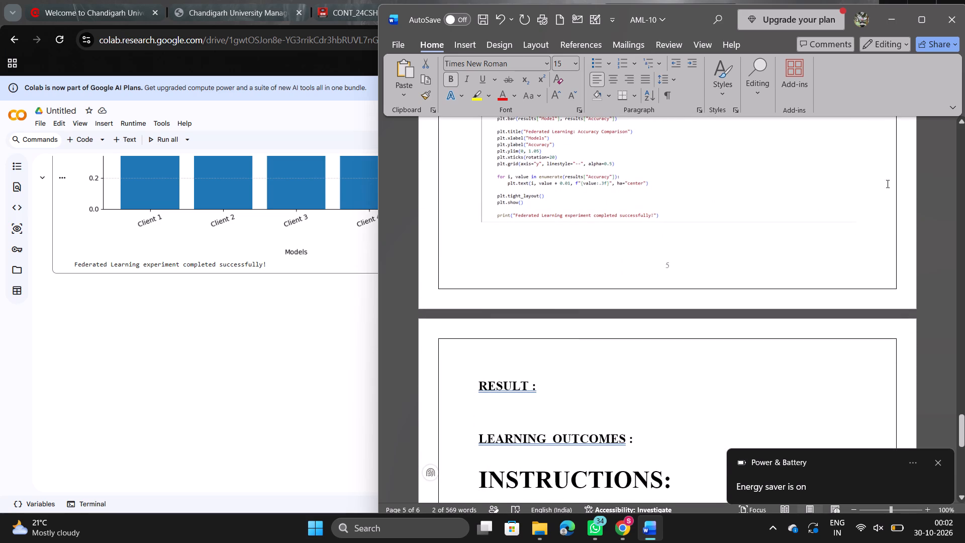
left_click(868, 202)
key("Down")
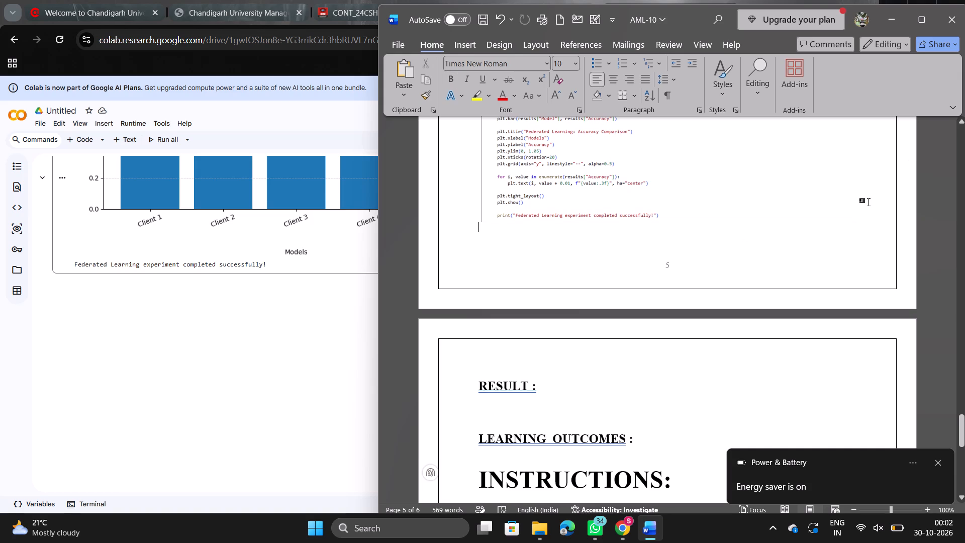
key("ctrl+v")
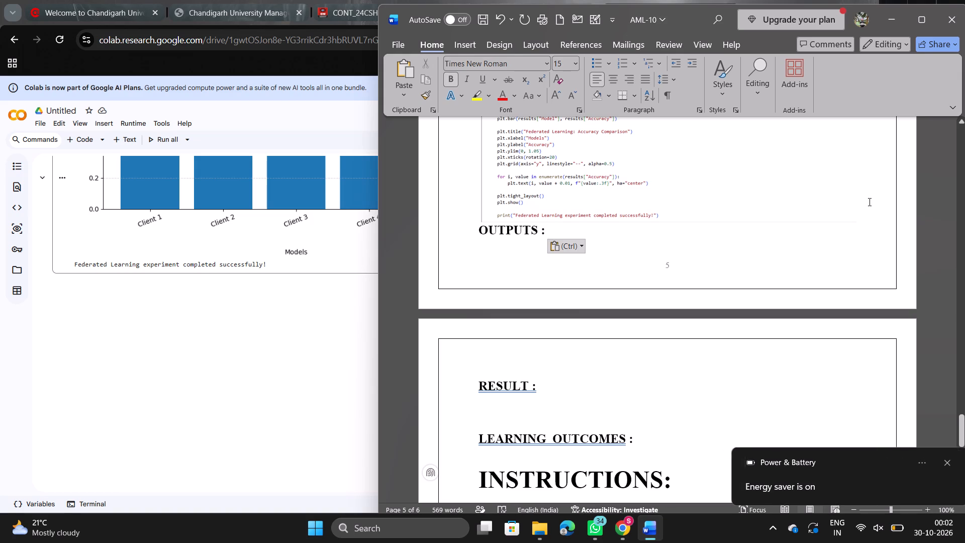
key("Return")
Capture the student name and ID output of the first Colab cell and paste it under the OUTPUTS heading in Word, followed by a new line.
scroll(315, 312, "up", 2)
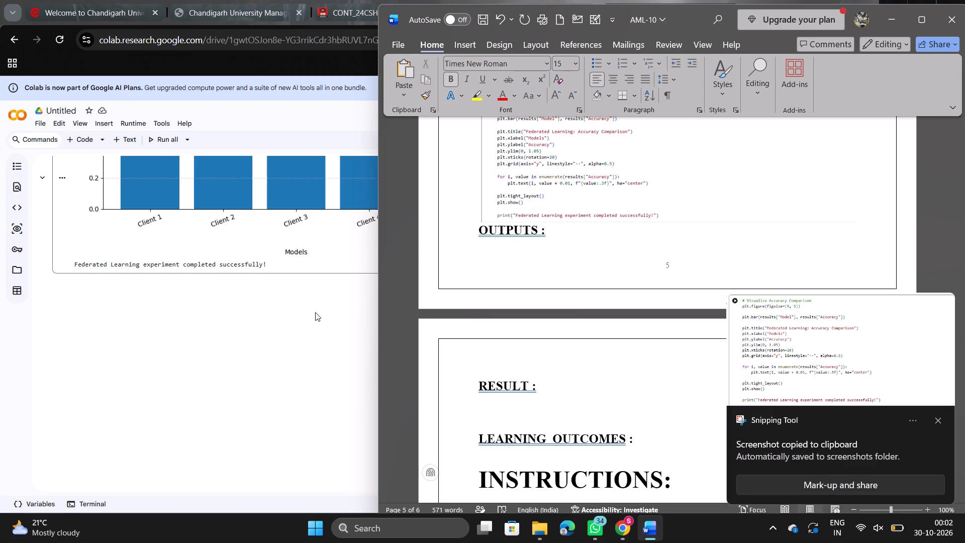
scroll(315, 312, "up", 18)
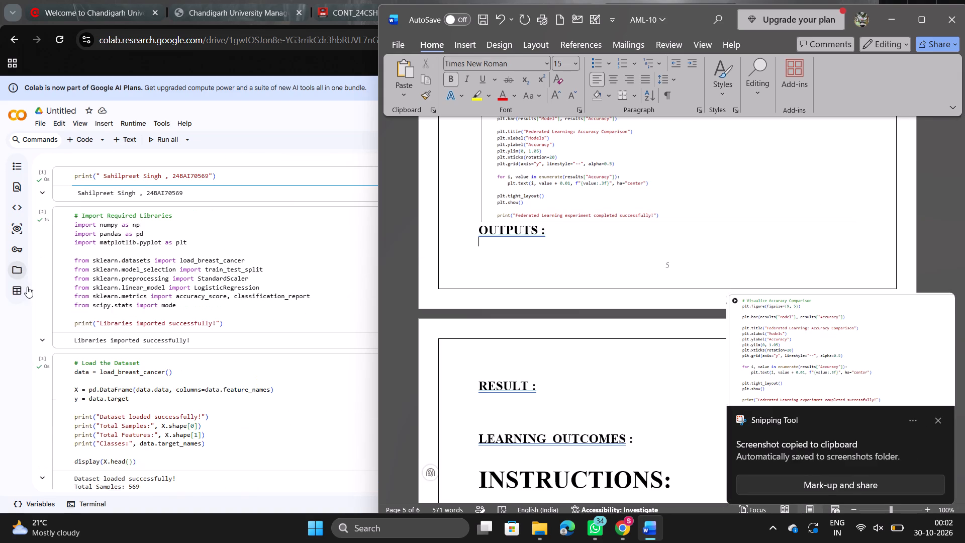
left_click(33, 289)
key("shift+super+s")
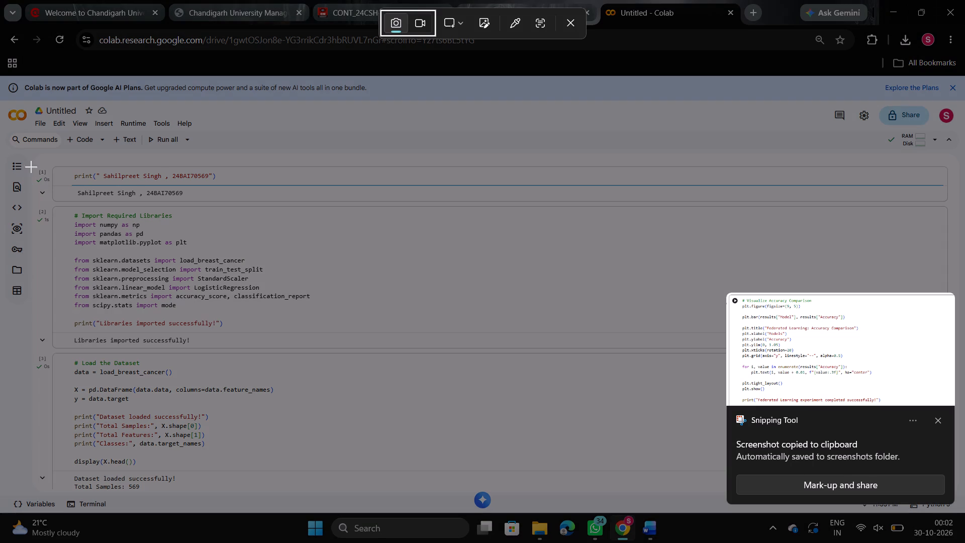
left_click_drag(48, 185, 64, 187)
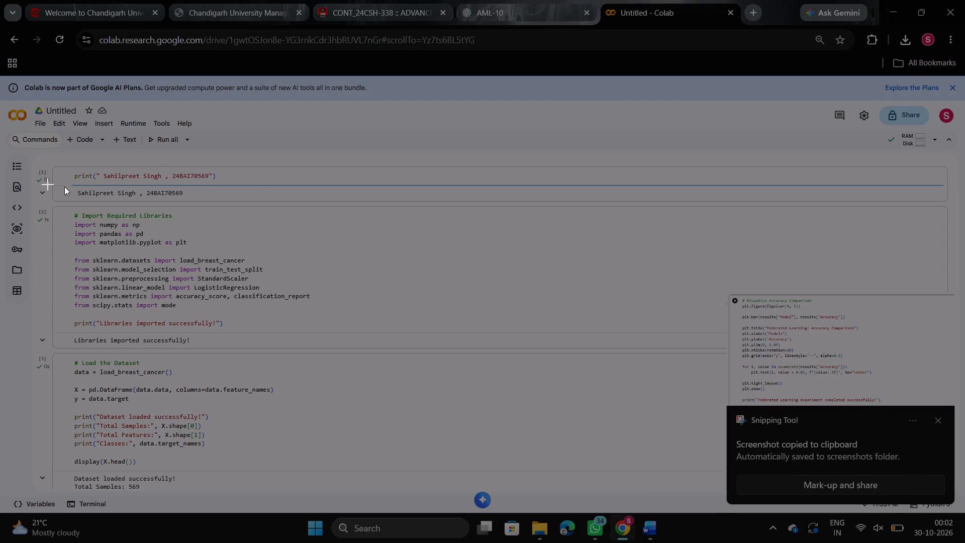
left_click_drag(64, 187, 276, 202)
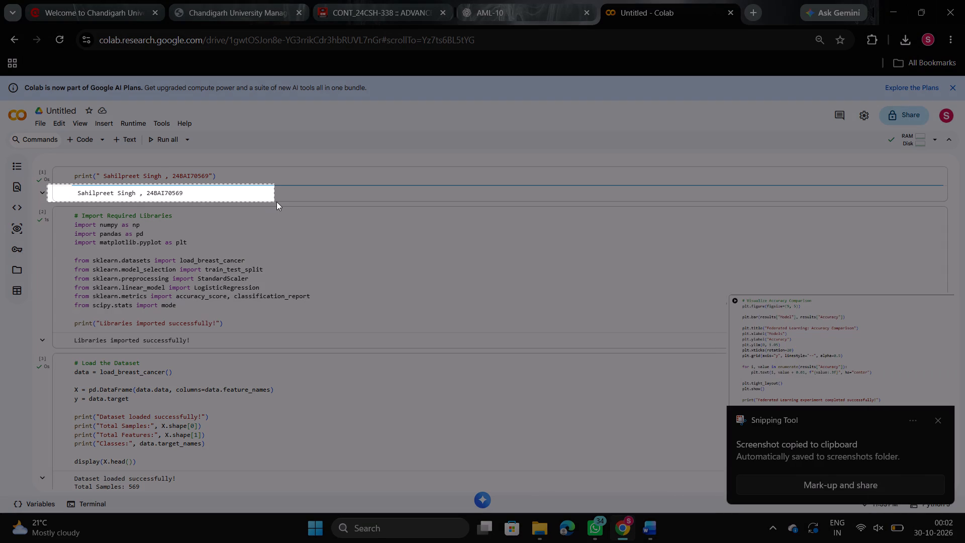
left_click_drag(276, 202, 282, 202)
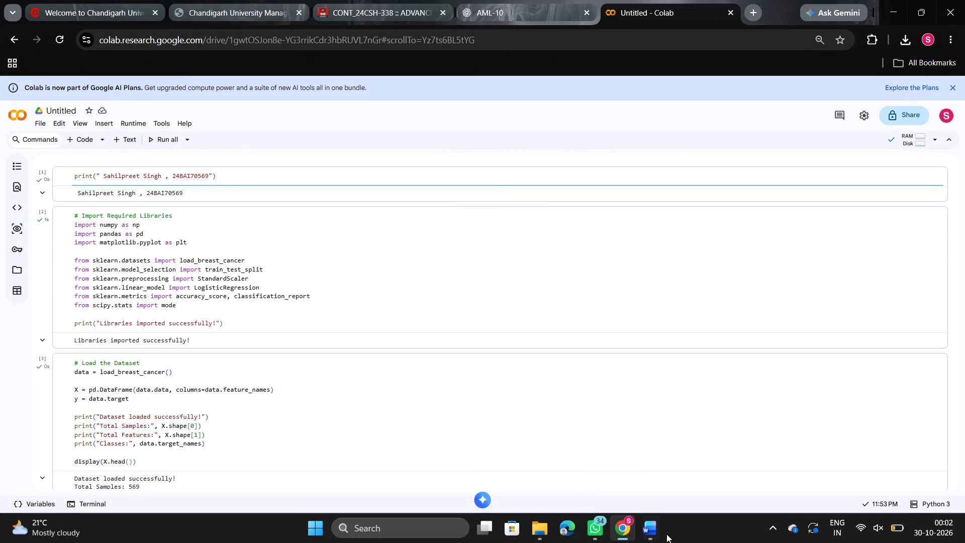
left_click(661, 534)
key("ctrl+v")
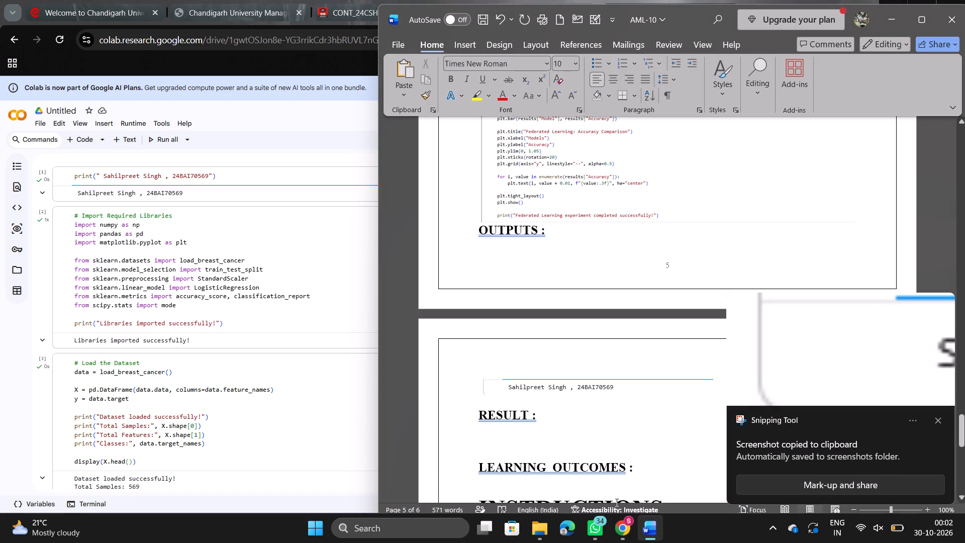
key("Return")
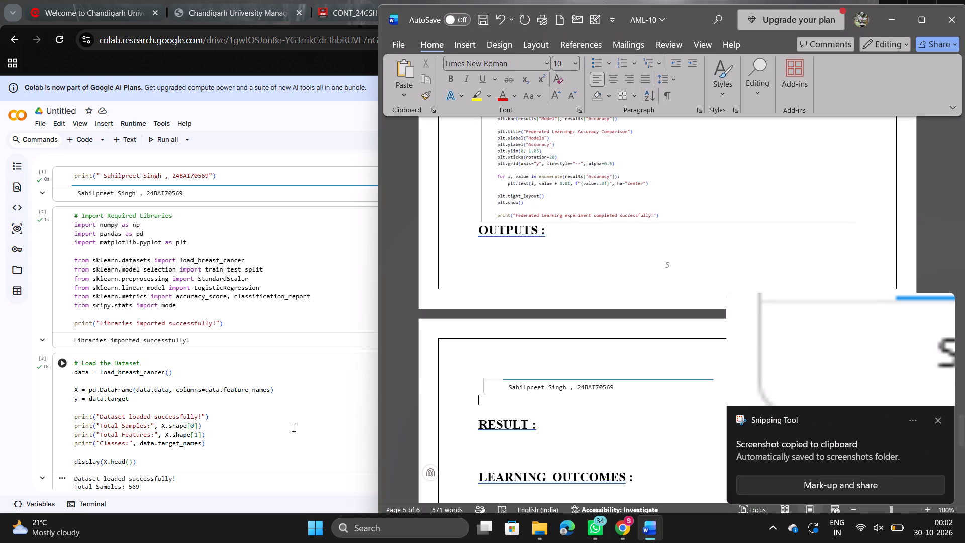
Capture the "Libraries imported successfully!" output from Colab and paste it below the first output screenshot in Word, followed by a new line.
left_click(22, 410)
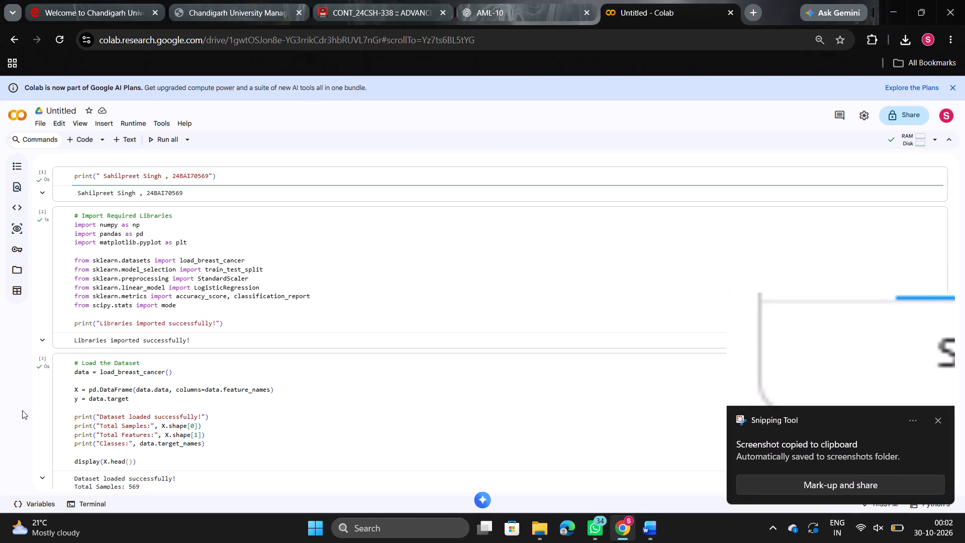
key("shift+super+s")
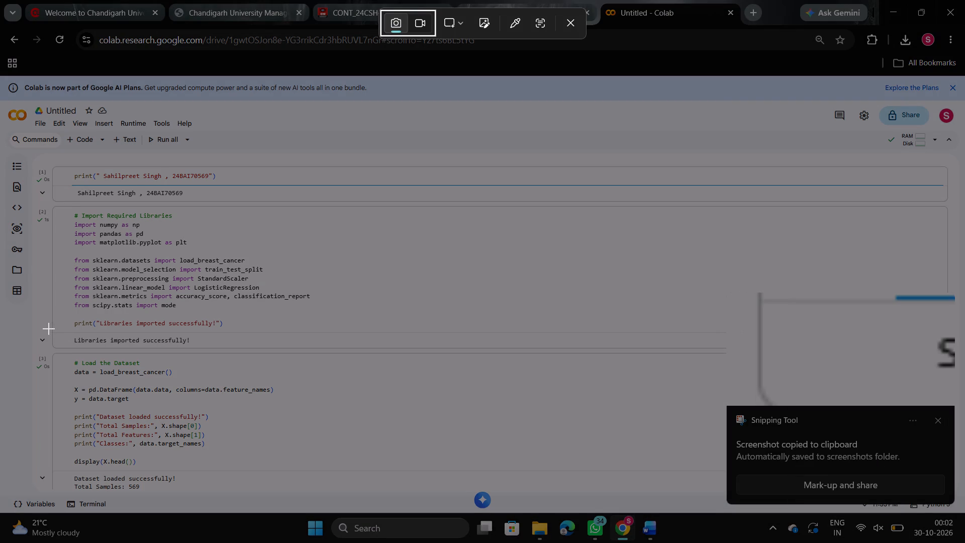
left_click_drag(49, 329, 370, 352)
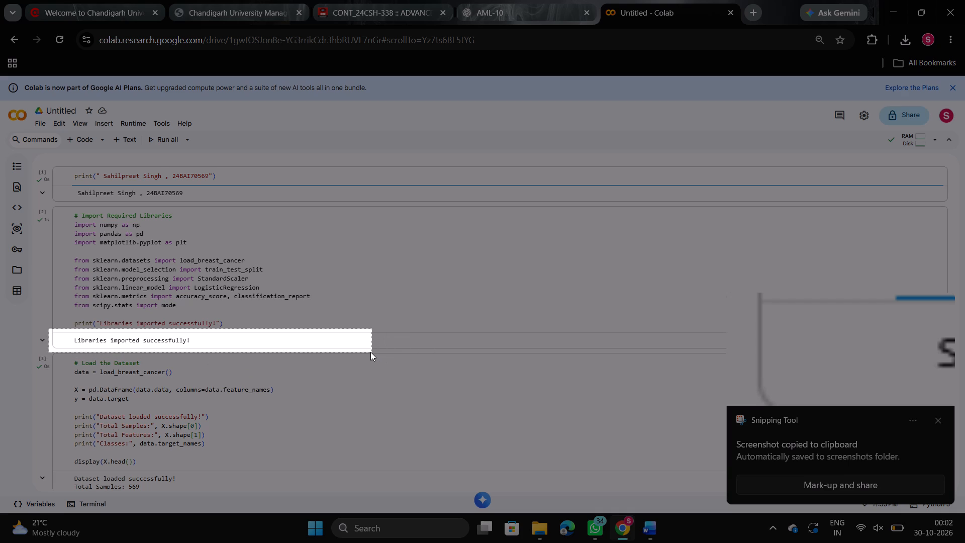
left_click_drag(370, 352, 351, 349)
left_click(644, 516)
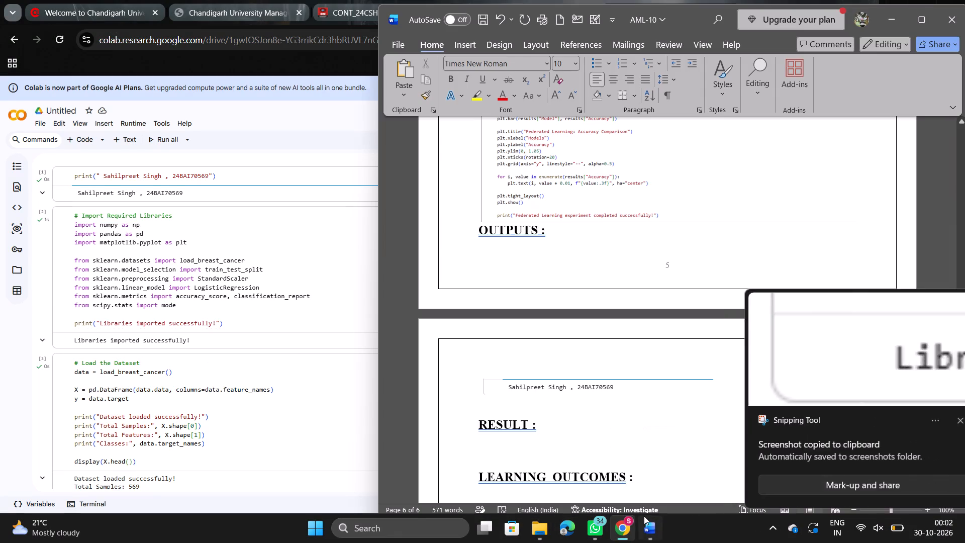
key("ctrl+v")
key("Return")
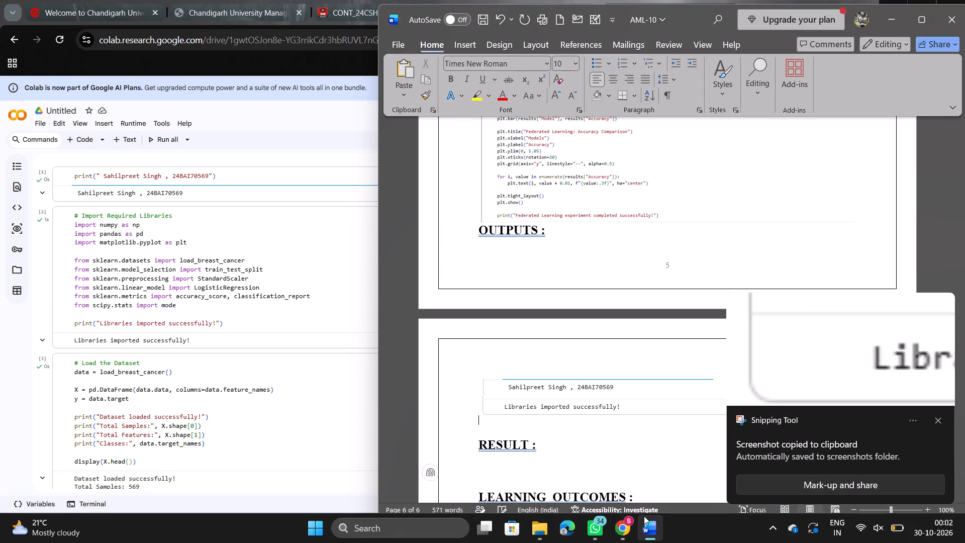
Capture the Load the Dataset output from Colab, with its table through worst compactness, and paste it below "Libraries imported successfully!" in Word, followed by a new line.
left_click(30, 442)
scroll(207, 396, "down", 1)
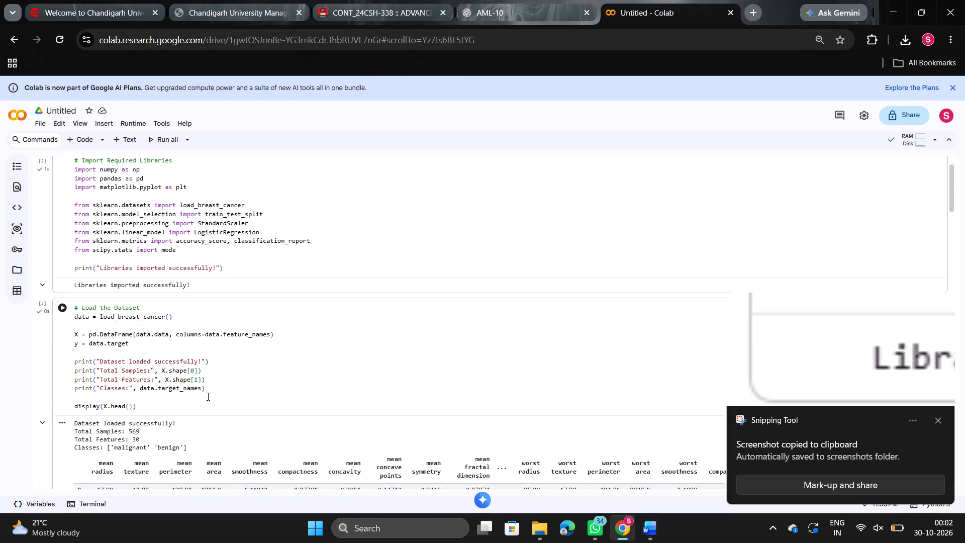
scroll(207, 396, "down", 4)
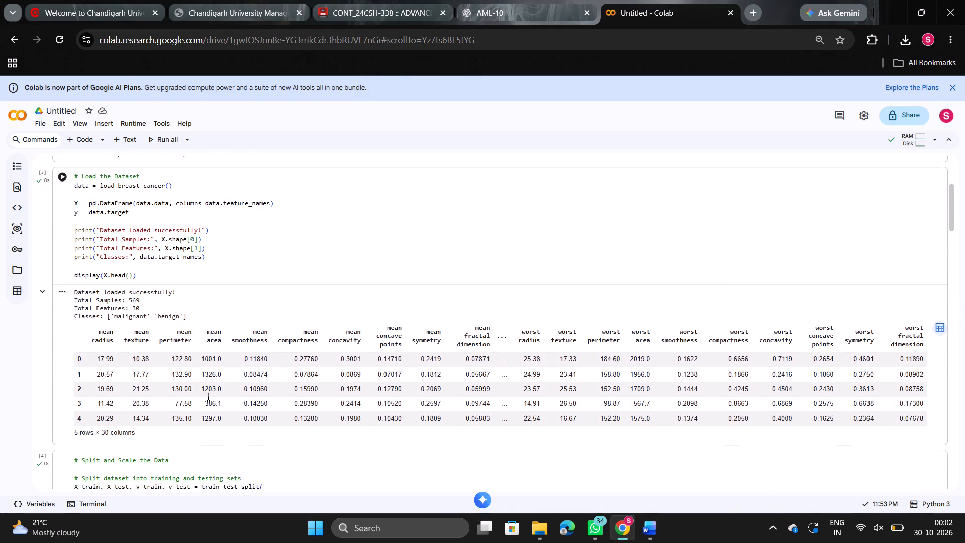
scroll(207, 396, "down", 1)
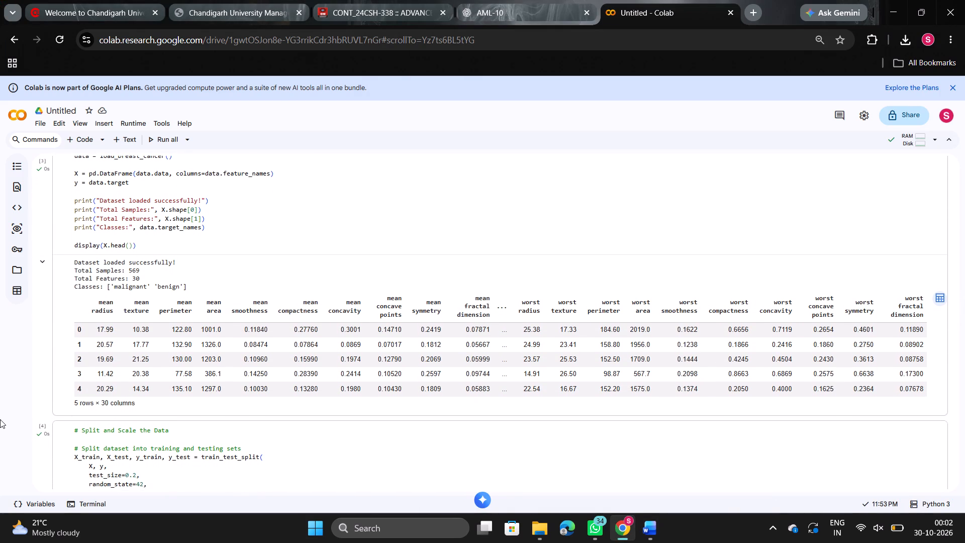
key("shift+super+s")
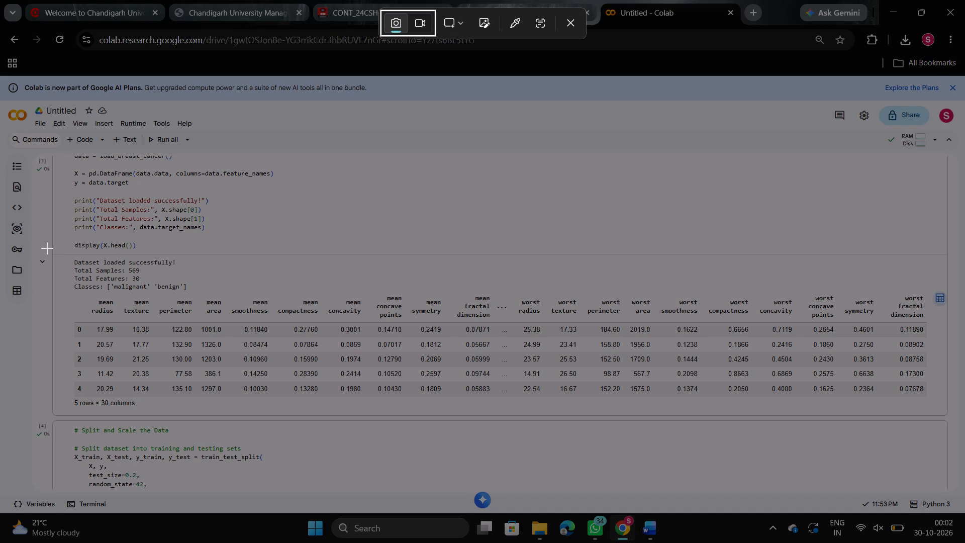
left_click_drag(48, 251, 808, 436)
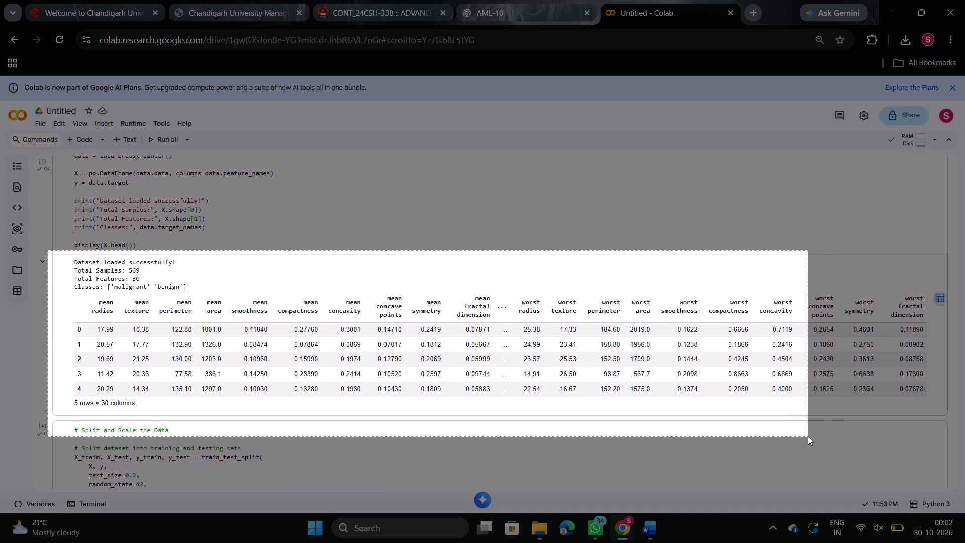
left_click_drag(808, 436, 757, 420)
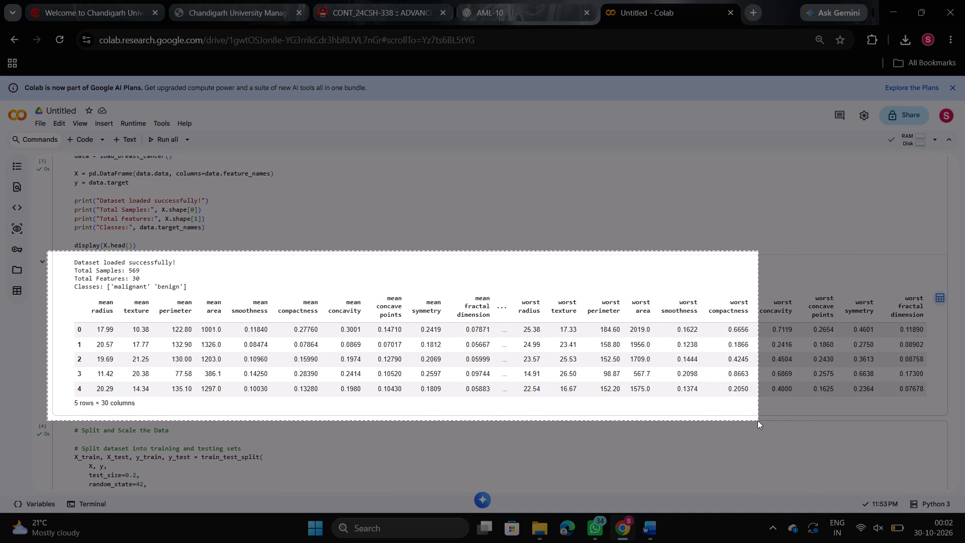
left_click_drag(757, 420, 759, 414)
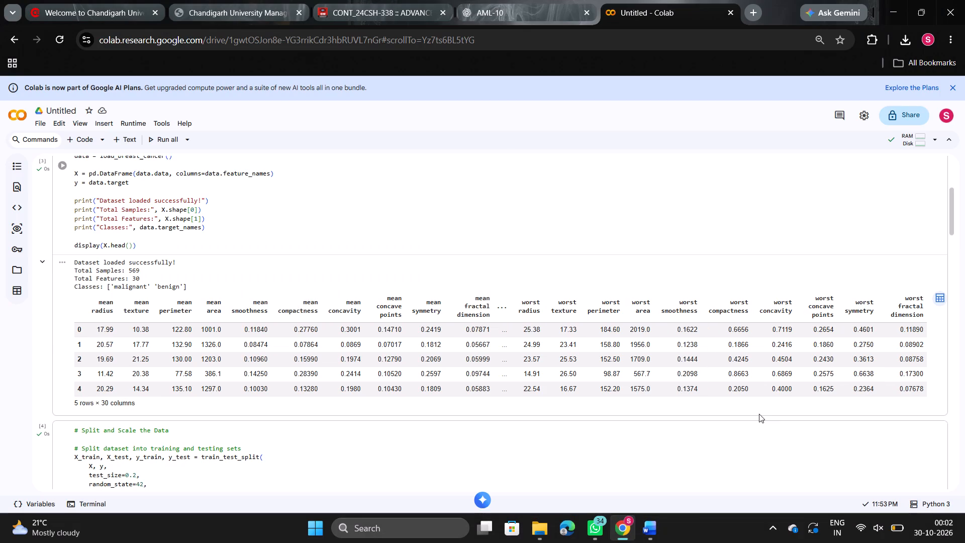
left_click(648, 529)
key("ctrl+v")
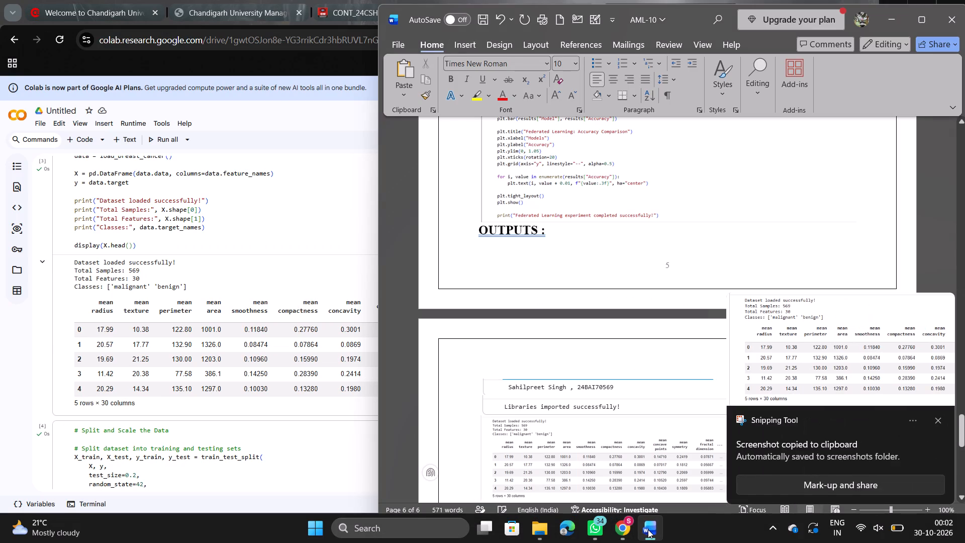
key("Return")
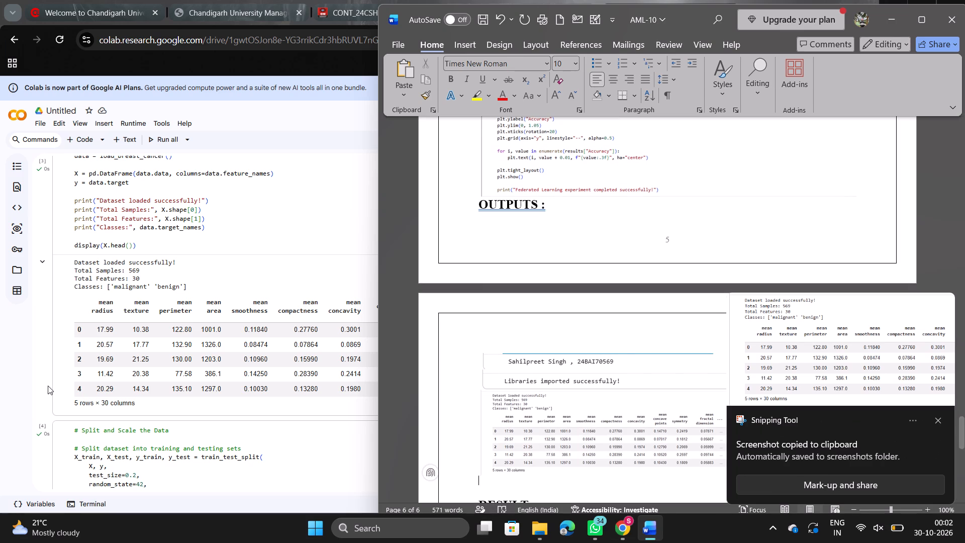
Capture the Split and Scale the Data output from Colab and paste it below the dataset table screenshot in Word, followed by a new line.
left_click(48, 386)
scroll(48, 386, "down", 1)
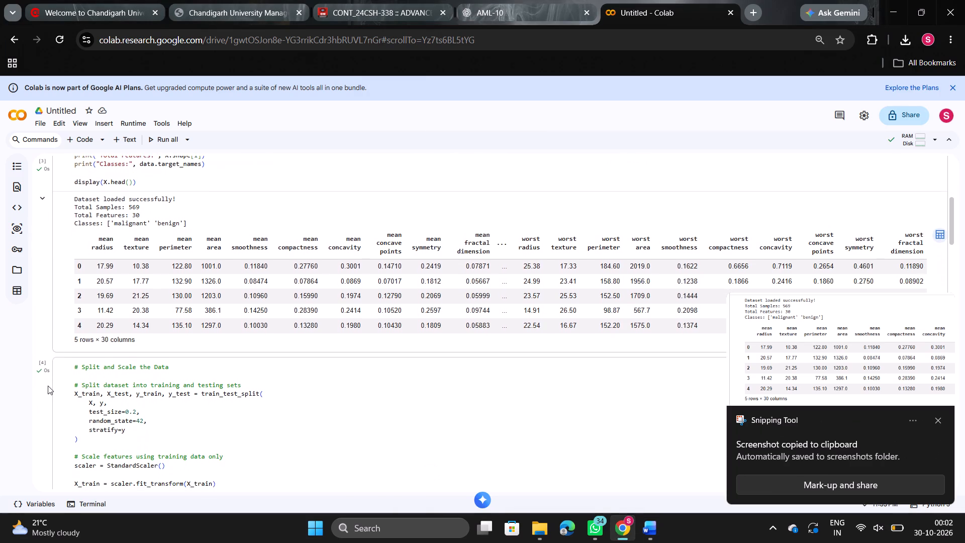
scroll(48, 386, "down", 4)
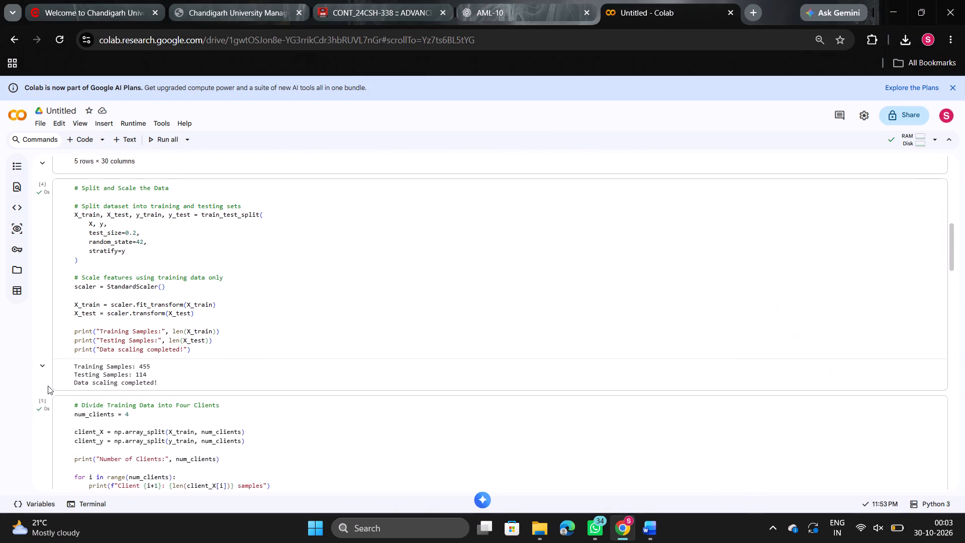
scroll(48, 386, "down", 2)
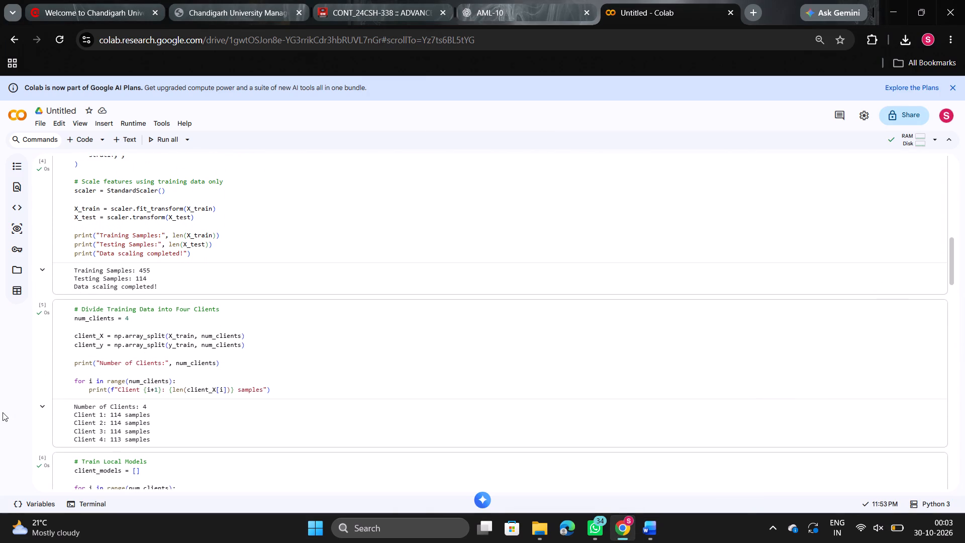
key("shift+super+s")
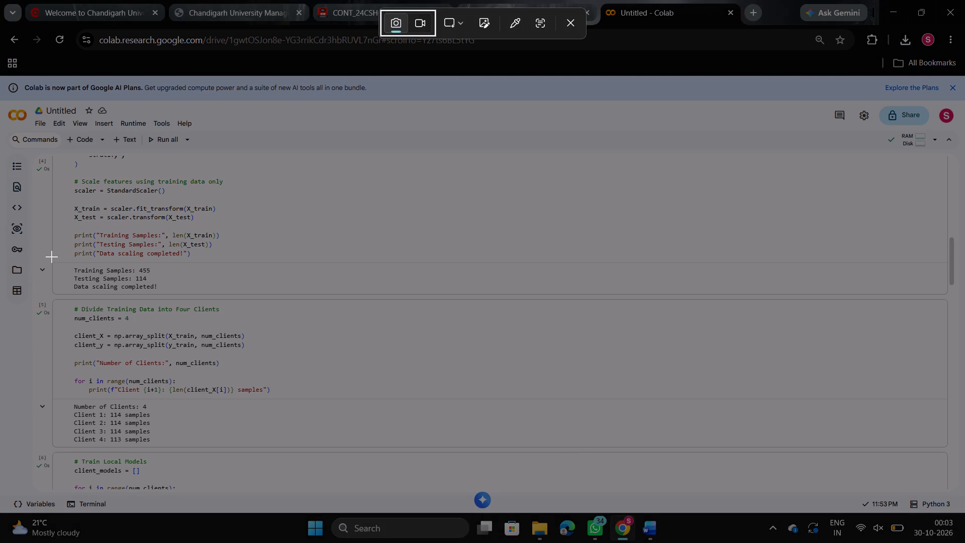
left_click_drag(49, 258, 338, 297)
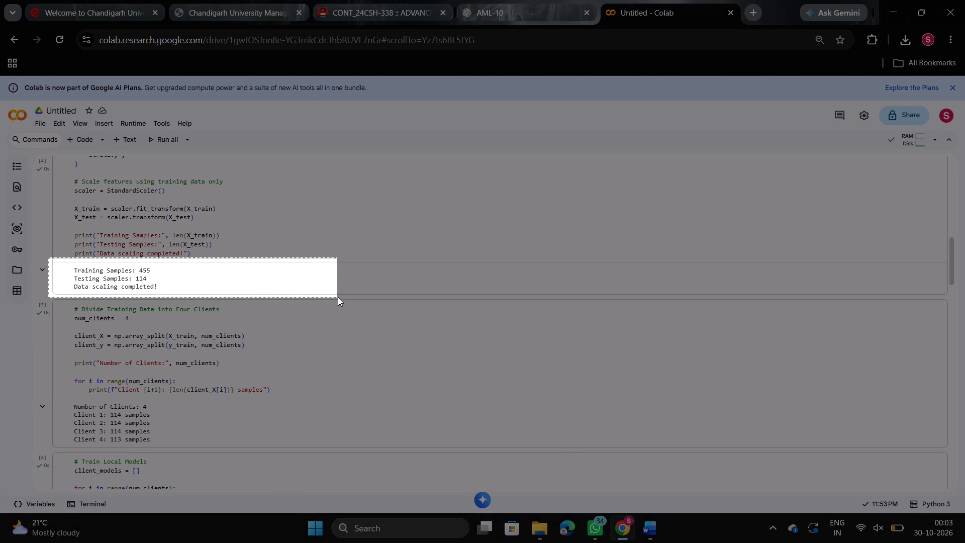
left_click_drag(338, 297, 344, 298)
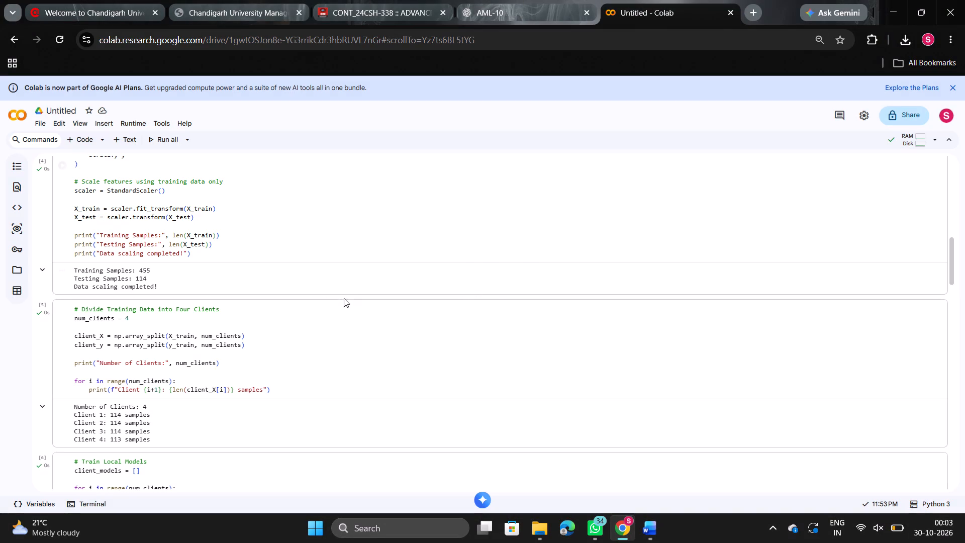
left_click(658, 540)
key("ctrl+v")
key("Return")
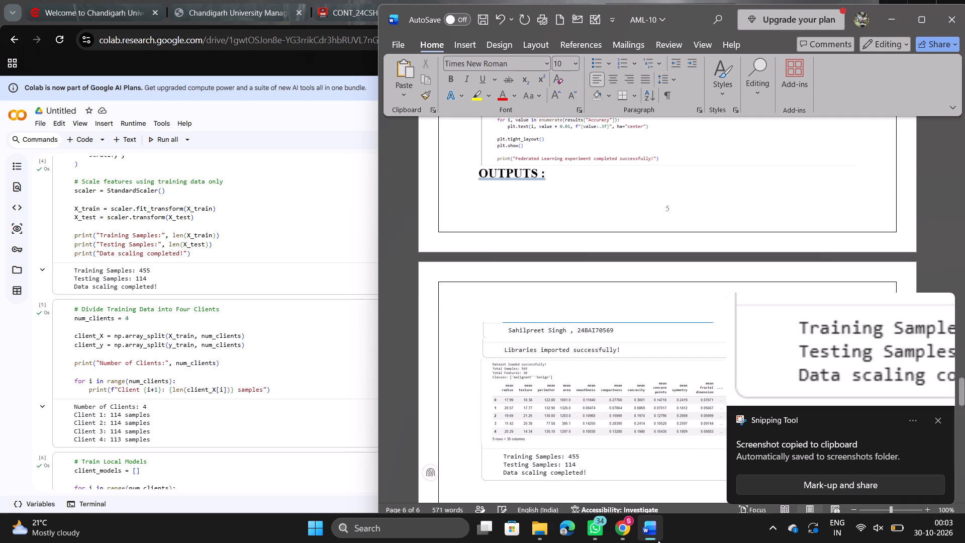
Capture the Divide Training Data into Four Clients output from Colab and paste it below the data scaling screenshot in Word, followed by a new line.
left_click(19, 347)
scroll(233, 362, "down", 3)
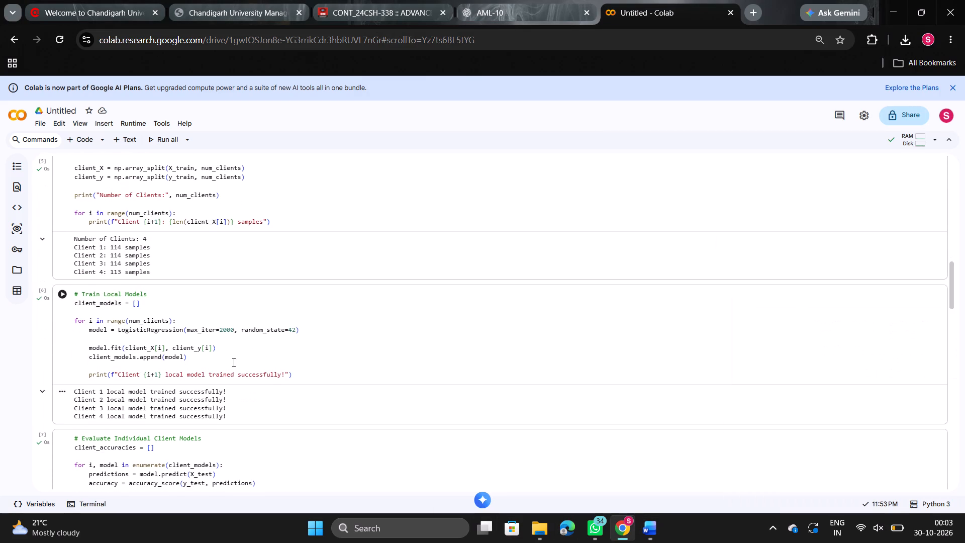
key("shift+super+s")
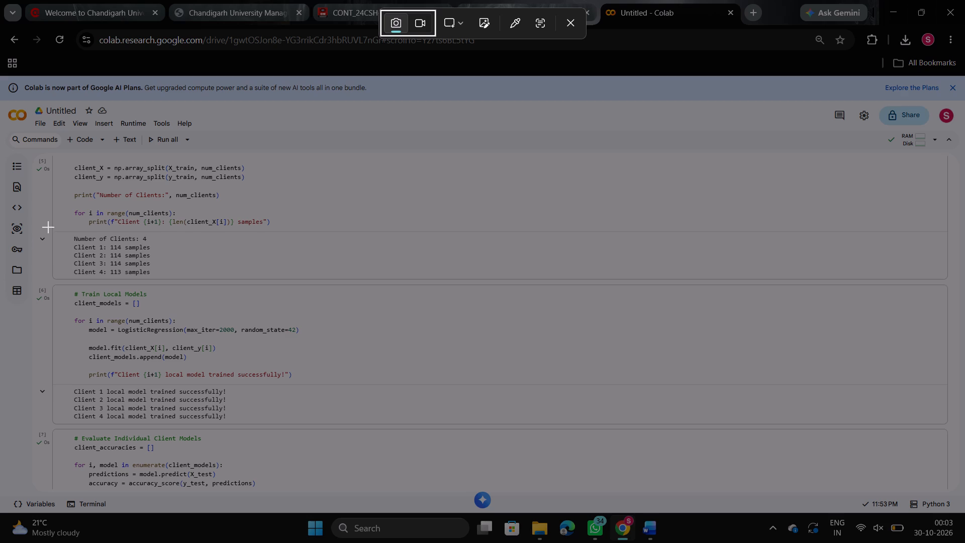
left_click_drag(51, 228, 356, 279)
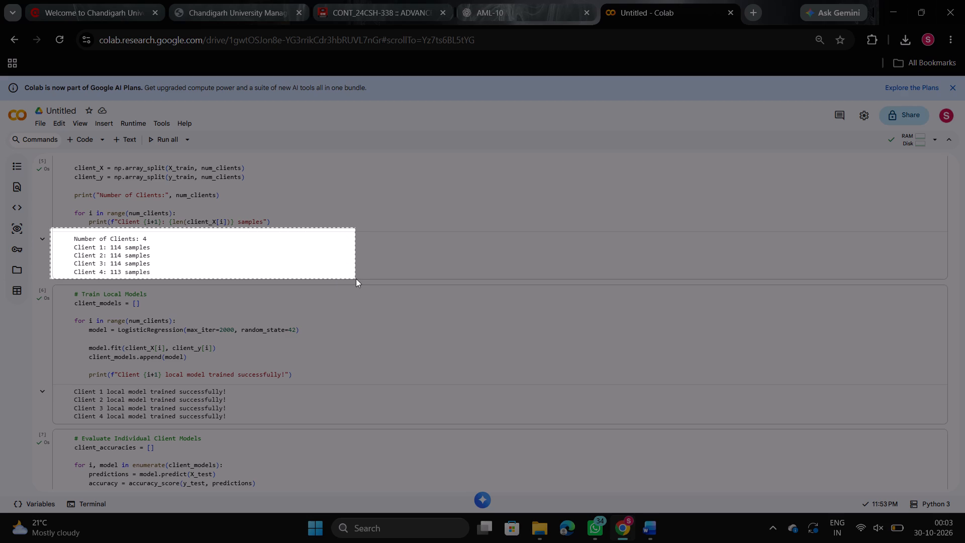
left_click_drag(356, 279, 360, 278)
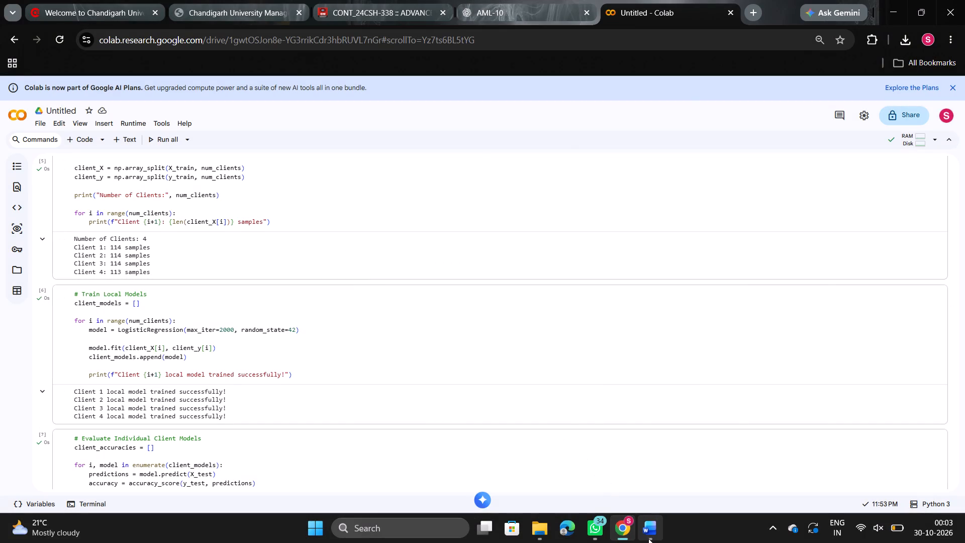
left_click(648, 538)
key("ctrl+v")
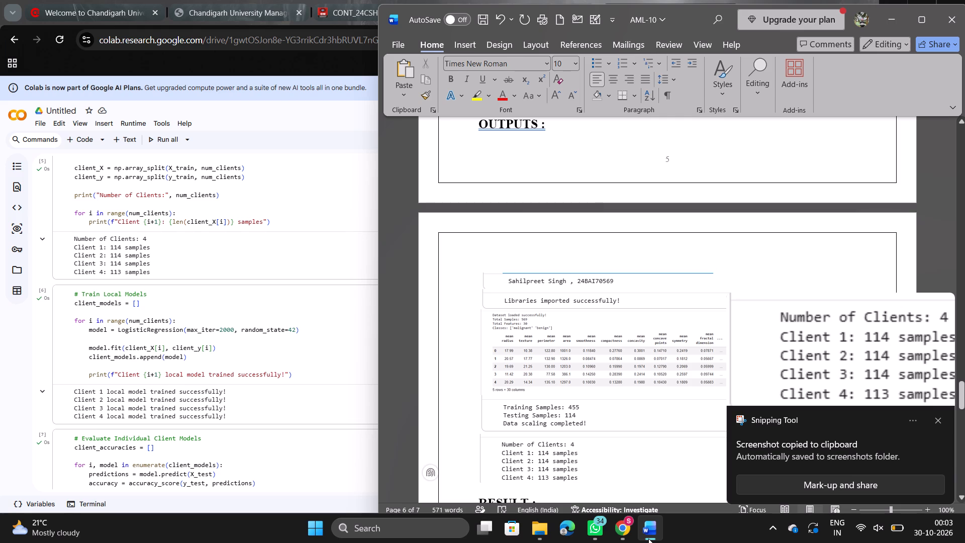
key("Return")
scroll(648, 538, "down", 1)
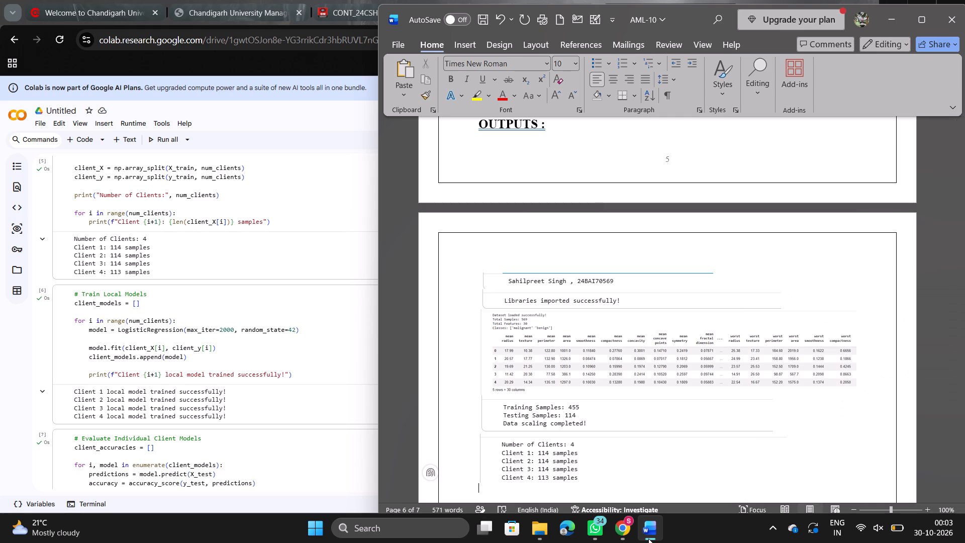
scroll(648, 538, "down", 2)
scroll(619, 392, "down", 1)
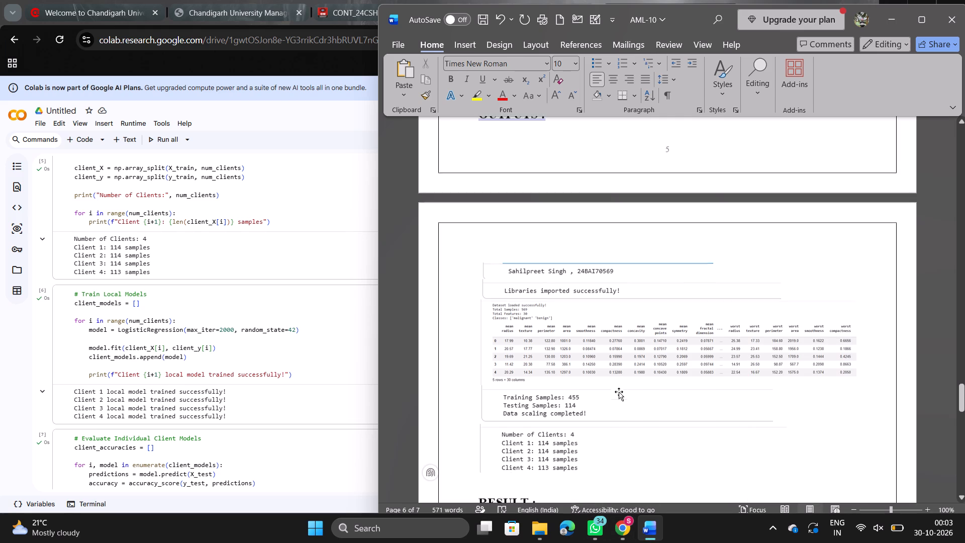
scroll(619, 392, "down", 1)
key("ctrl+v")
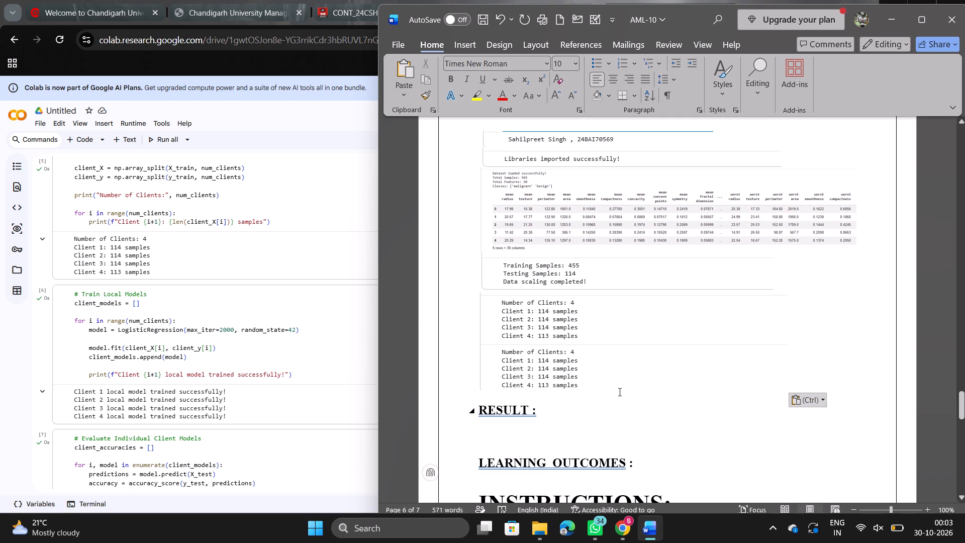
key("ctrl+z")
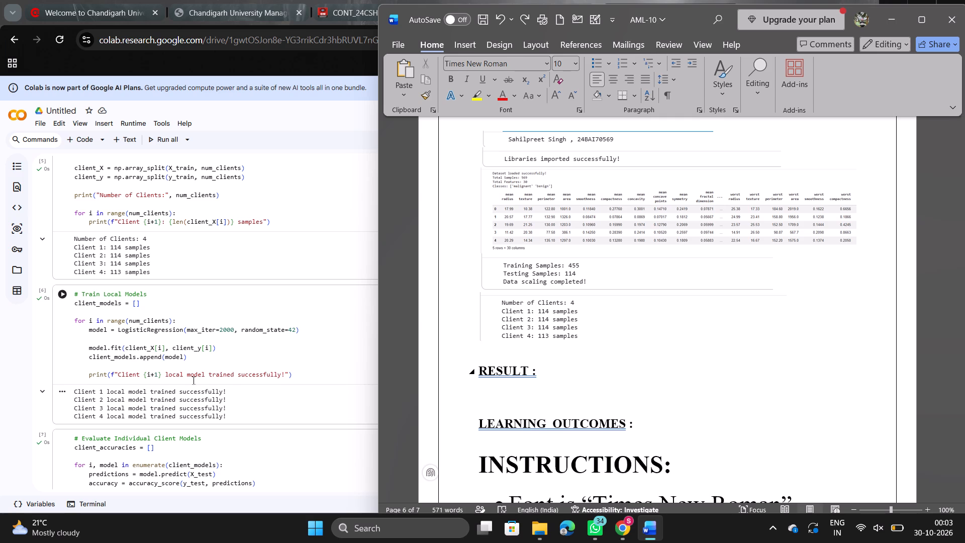
Capture the Train Local Models output from Colab and paste it below the Number of Clients screenshot in Word, followed by a new line.
scroll(204, 363, "down", 2)
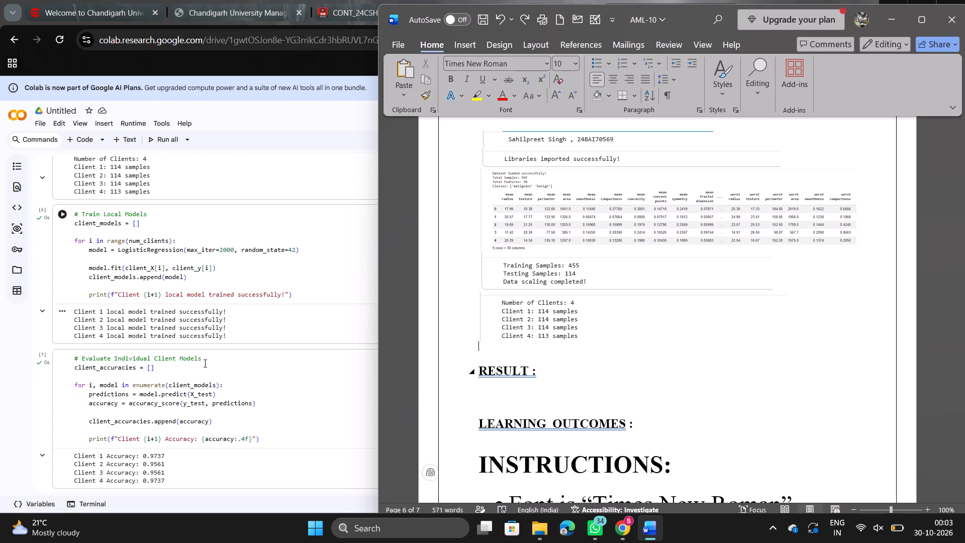
left_click(23, 358)
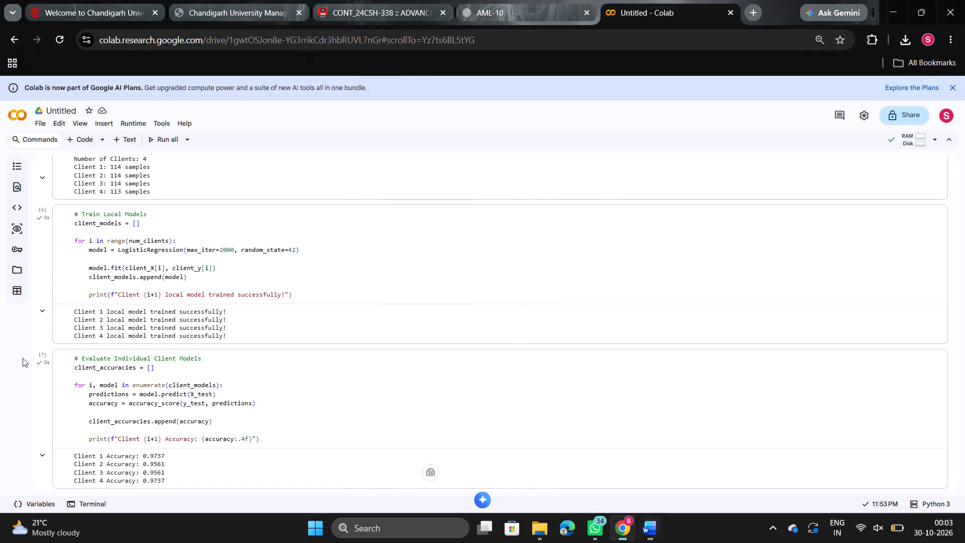
key("shift+super+s")
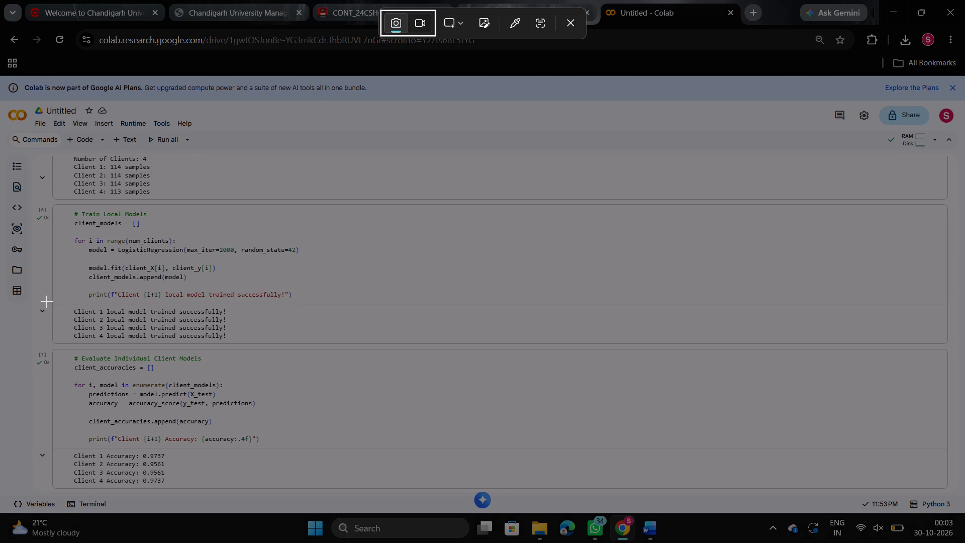
left_click_drag(50, 300, 331, 337)
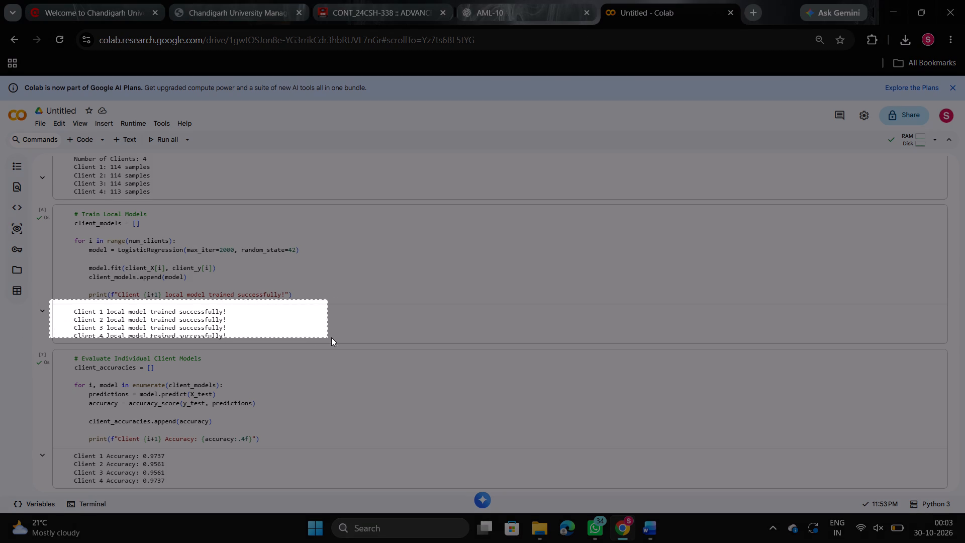
left_click_drag(331, 337, 397, 344)
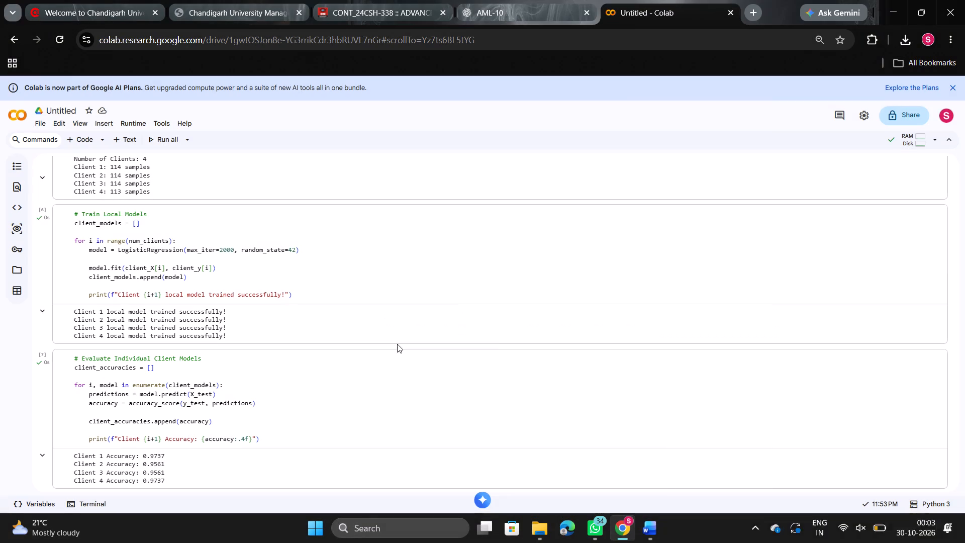
left_click(643, 535)
key("ctrl+v")
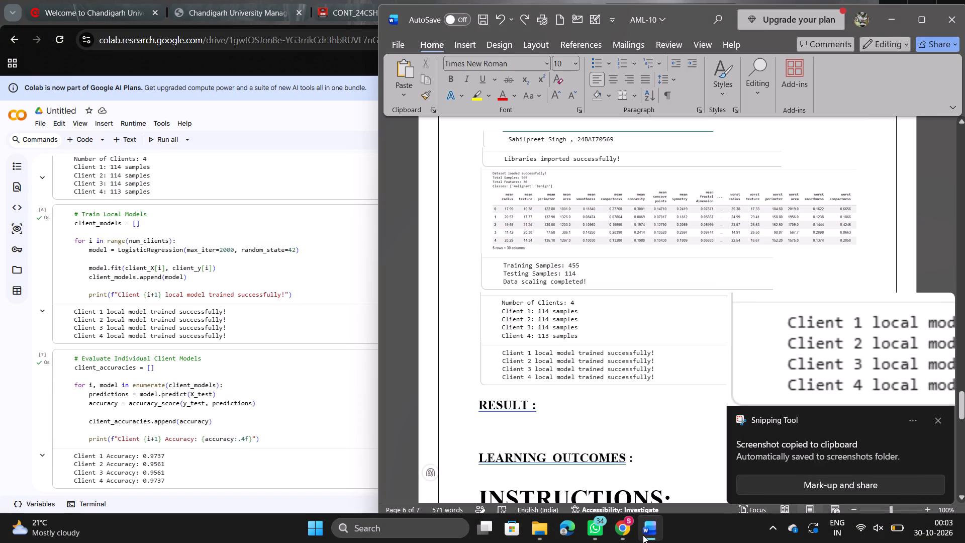
key("Return")
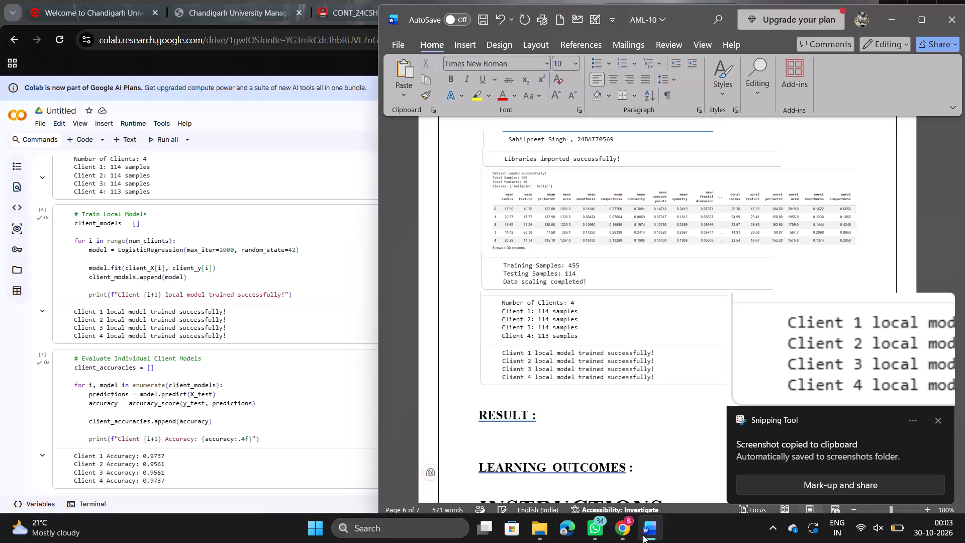
Capture the Evaluate Individual Client Models output from Colab and paste it below the local model training screenshot in Word, followed by a new line.
scroll(232, 403, "down", 1)
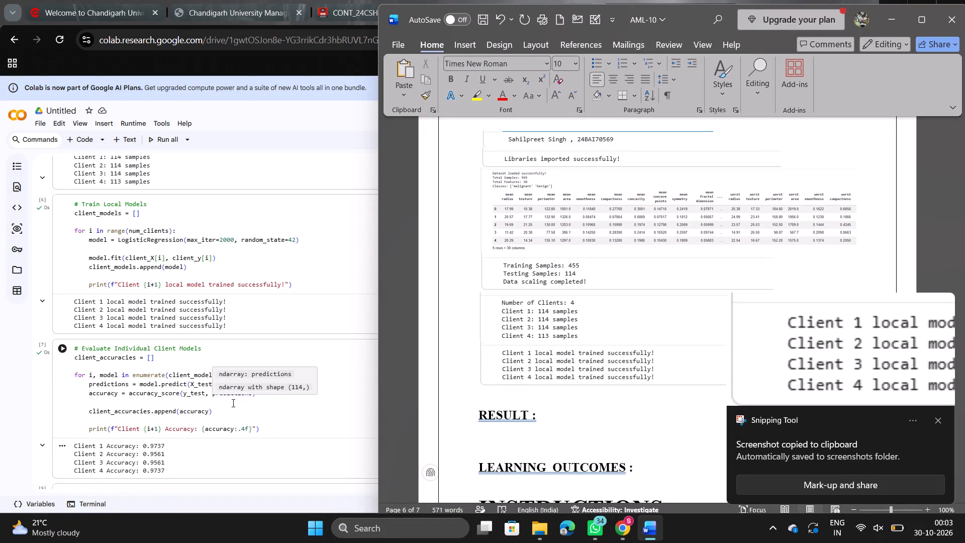
scroll(232, 403, "down", 2)
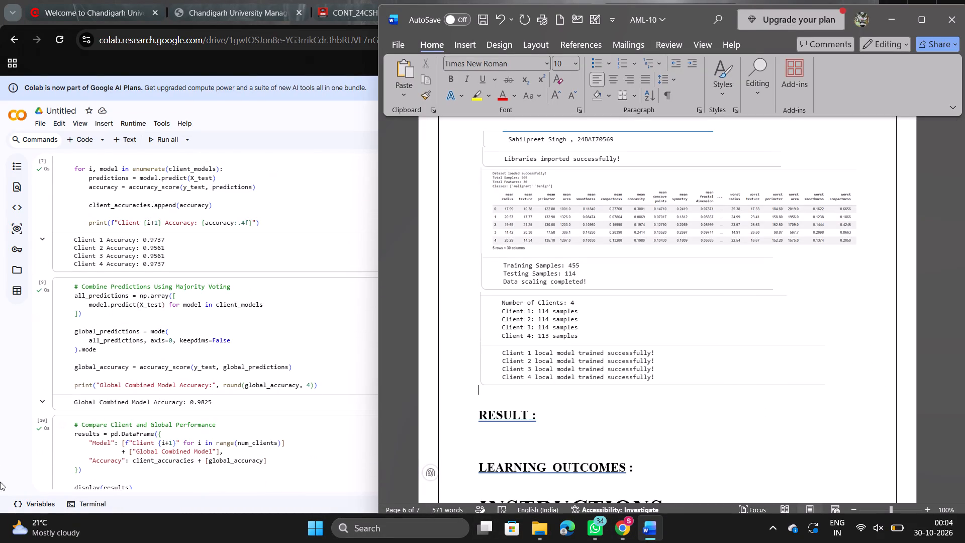
left_click(40, 370)
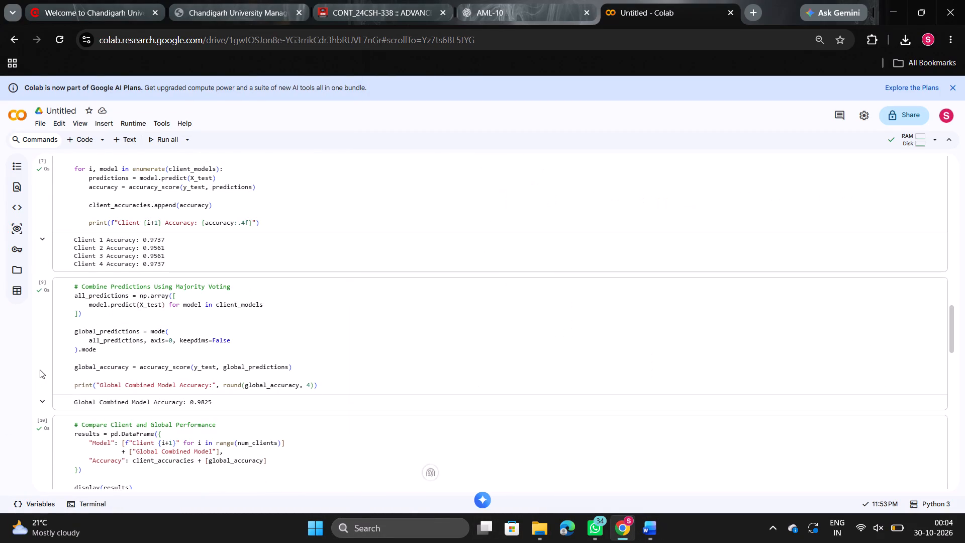
key("shift+super+s")
left_click_drag(48, 228, 338, 278)
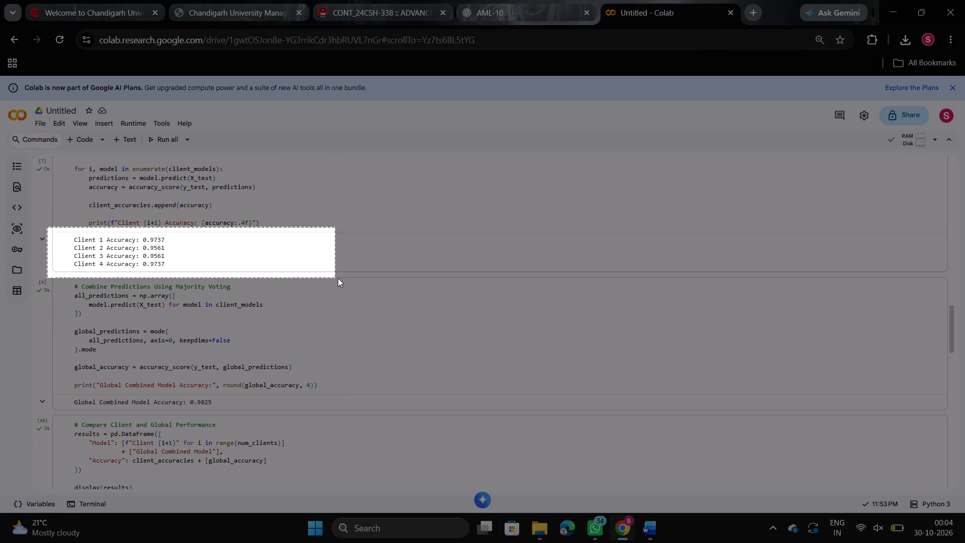
left_click_drag(338, 278, 368, 279)
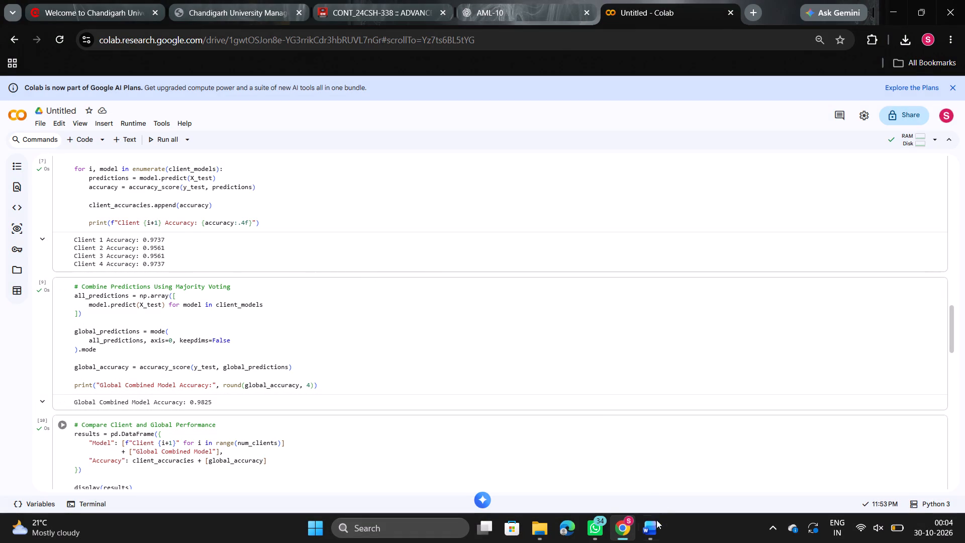
left_click(653, 529)
key("ctrl+v")
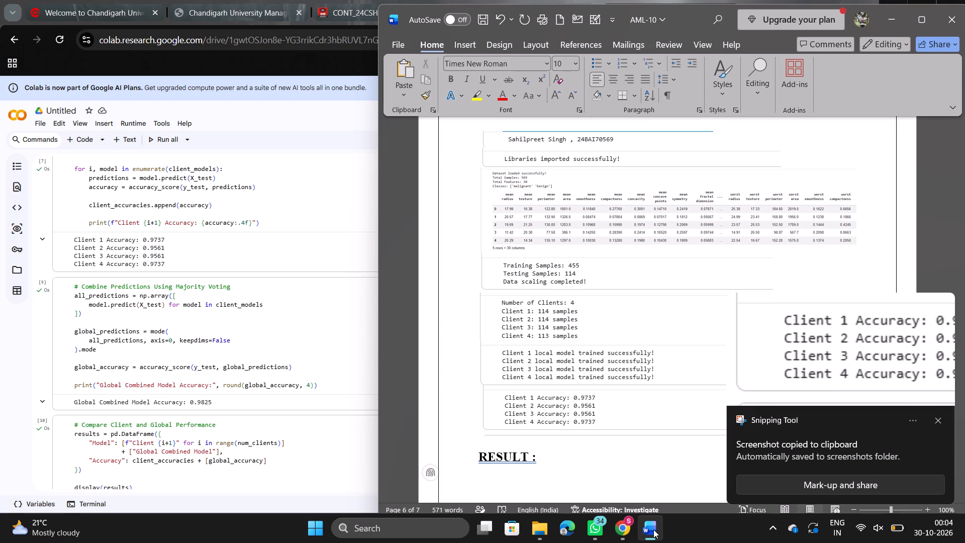
key("Return")
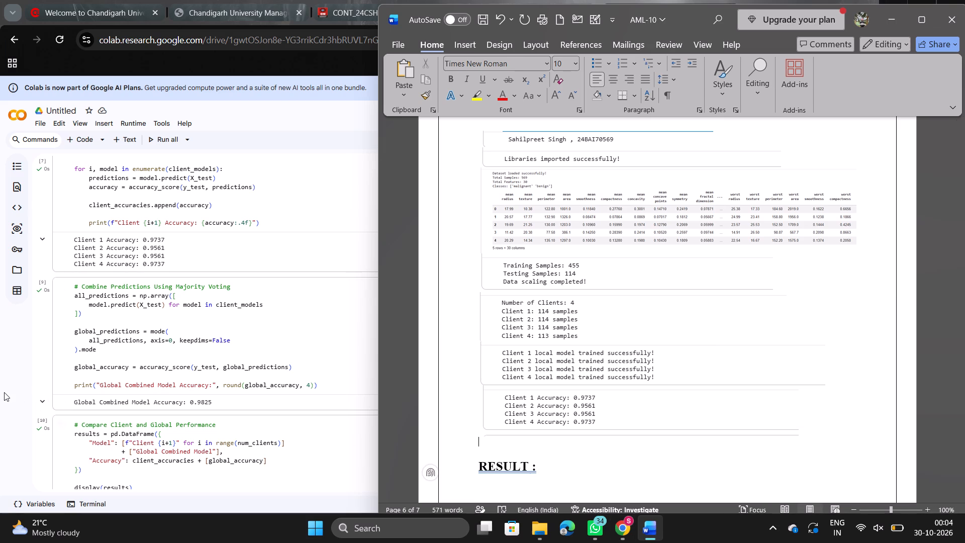
Capture the Combine Predictions Using Majority Voting output from Colab and paste it below the client accuracies screenshot in Word, followed by a new line.
left_click(12, 385)
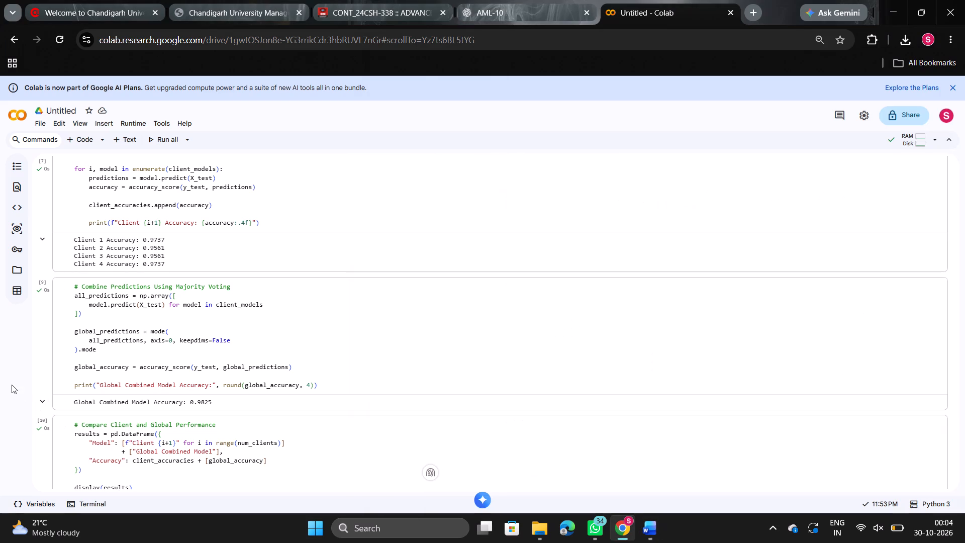
scroll(228, 372, "down", 1)
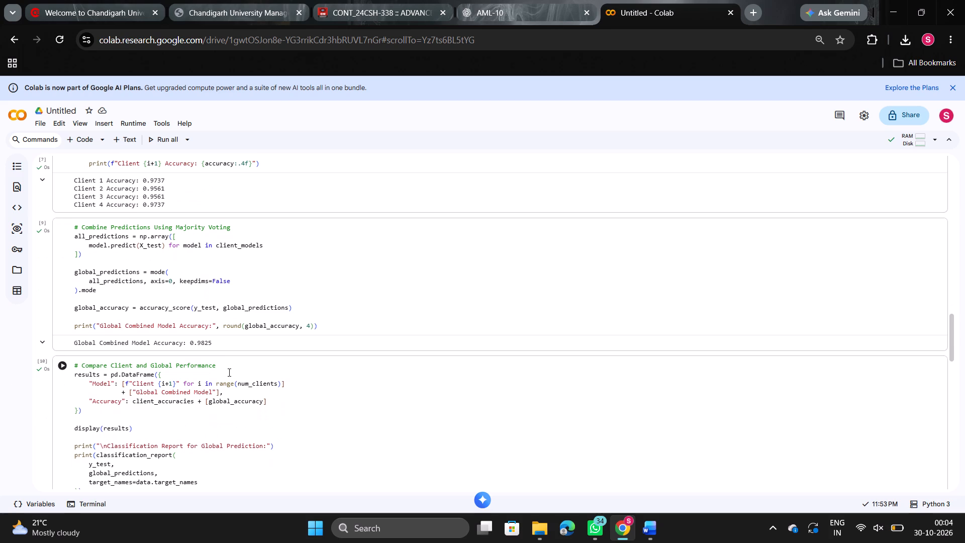
key("shift+super+s")
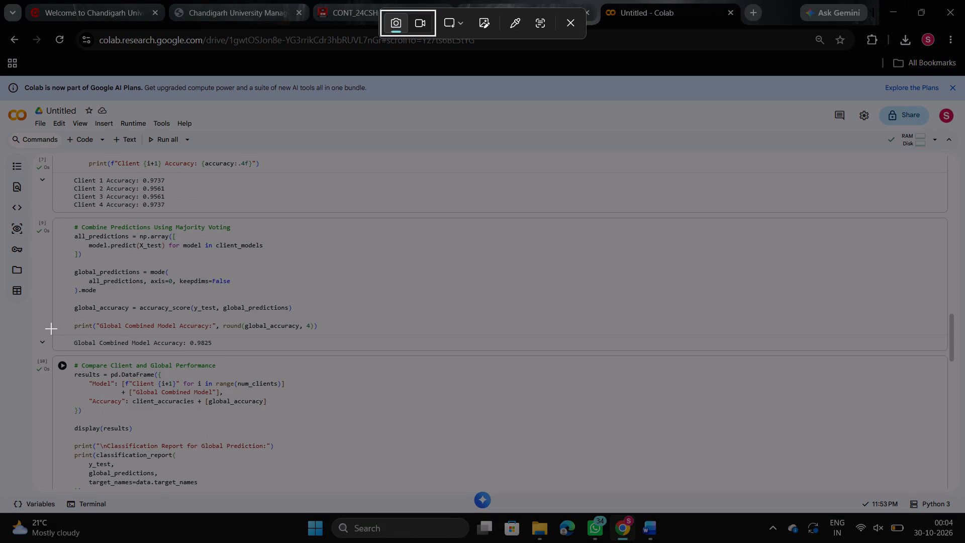
left_click_drag(47, 331, 351, 352)
left_click(658, 526)
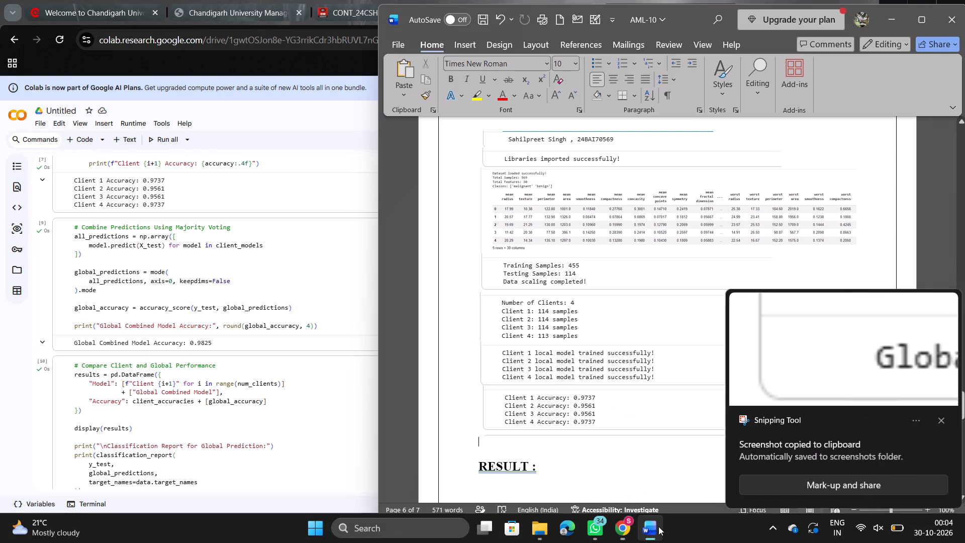
key("ctrl+v")
key("Return")
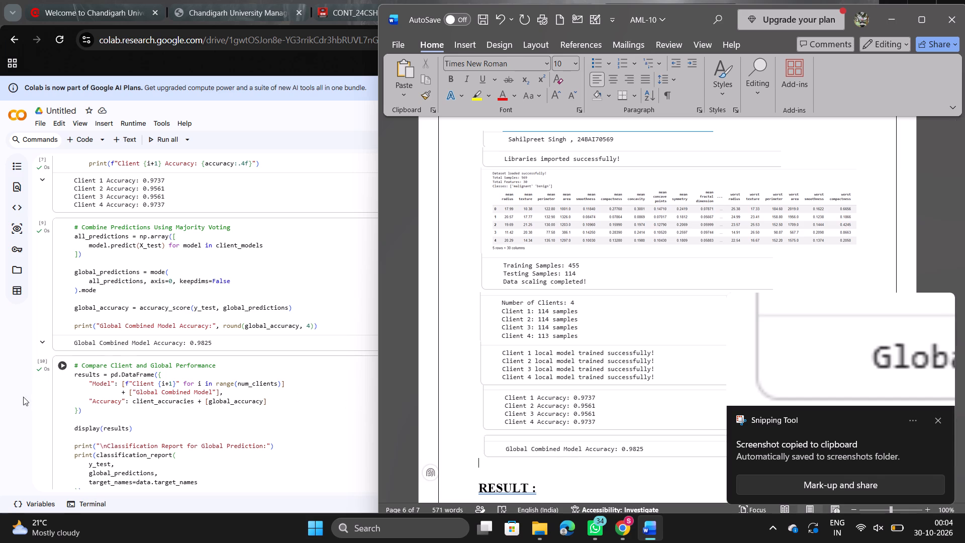
Capture the Compare Client and Global Performance output, without the Next steps row, and paste it below the Global Combined Model Accuracy screenshot in Word, followed by a new line.
left_click_drag(16, 409, 279, 361)
scroll(279, 361, "down", 2)
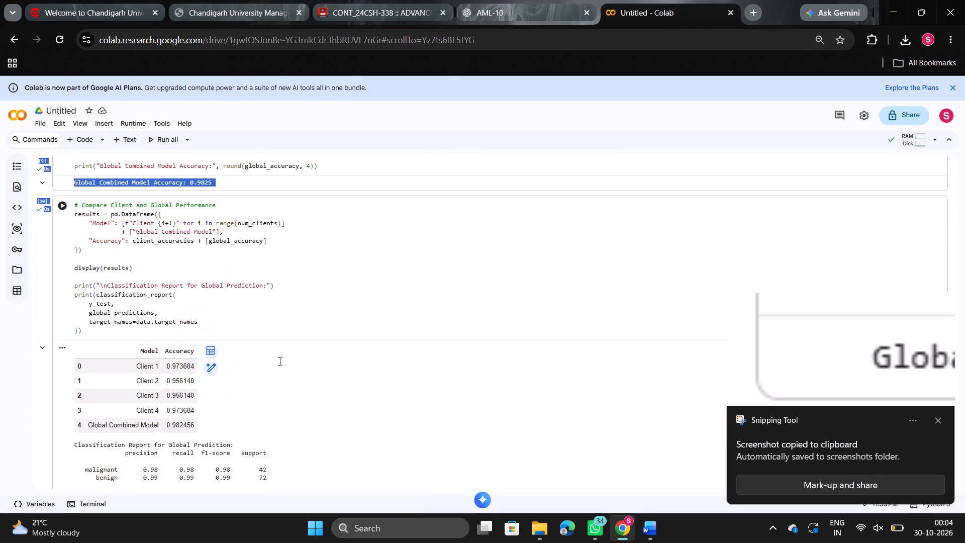
scroll(279, 361, "down", 2)
scroll(279, 361, "up", 3)
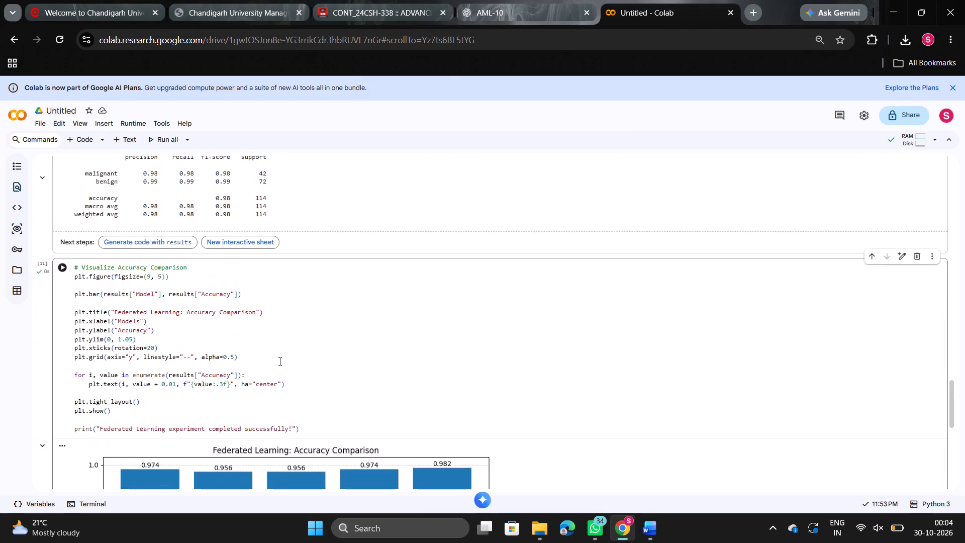
scroll(279, 361, "up", 2)
scroll(279, 361, "down", 2)
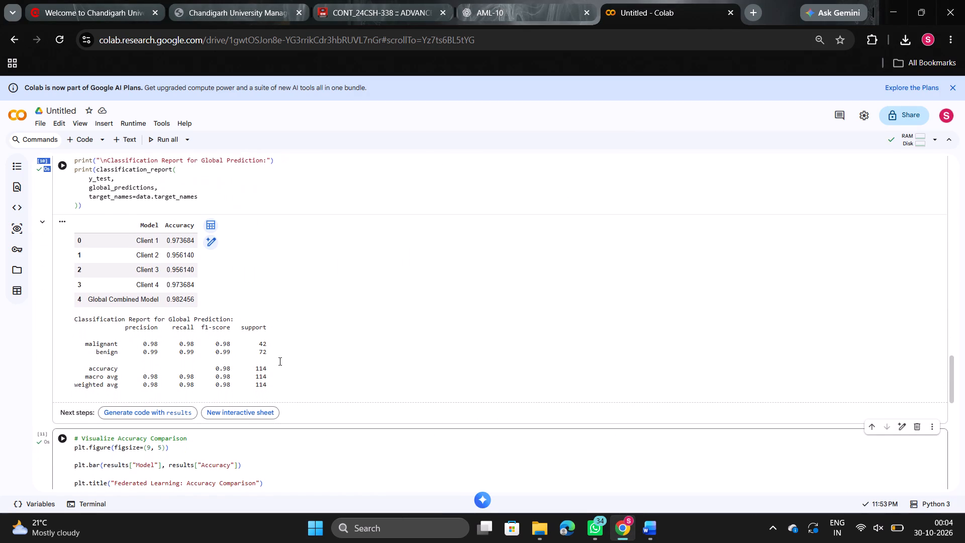
left_click(39, 354)
key("shift+super+s")
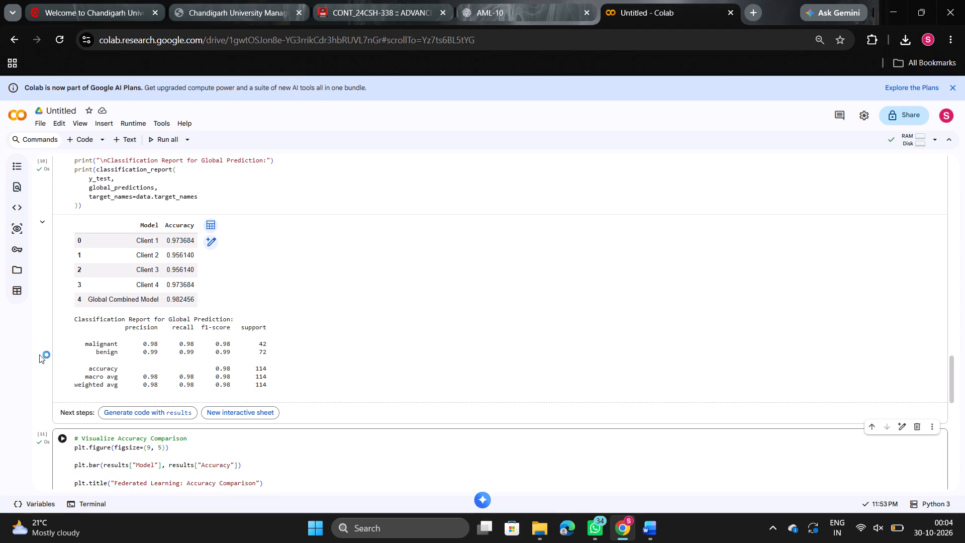
left_click_drag(47, 212, 511, 425)
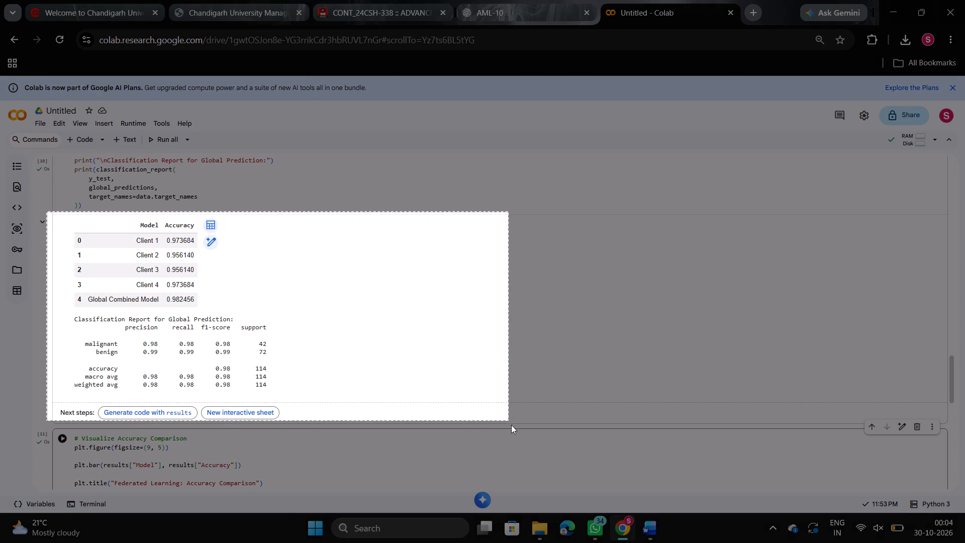
left_click_drag(511, 425, 504, 399)
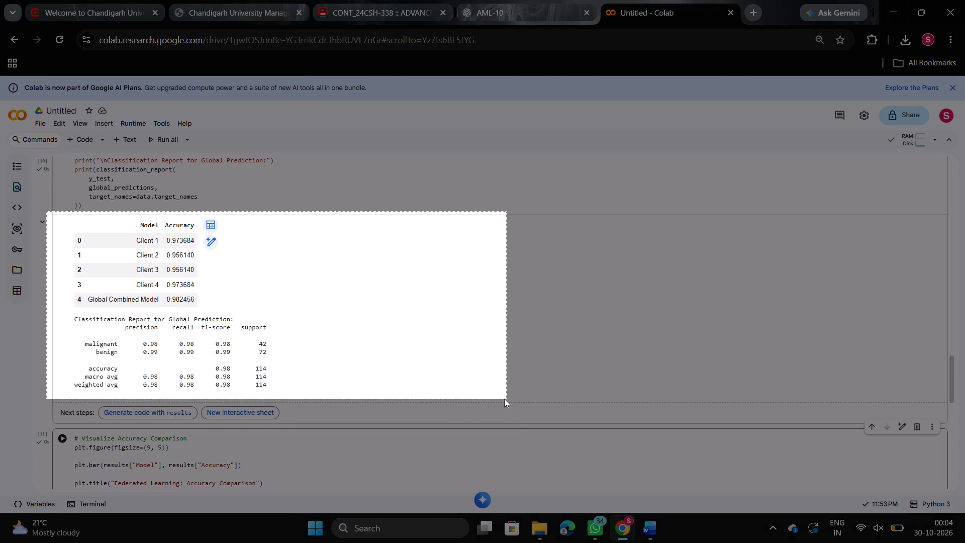
left_click_drag(504, 399, 486, 399)
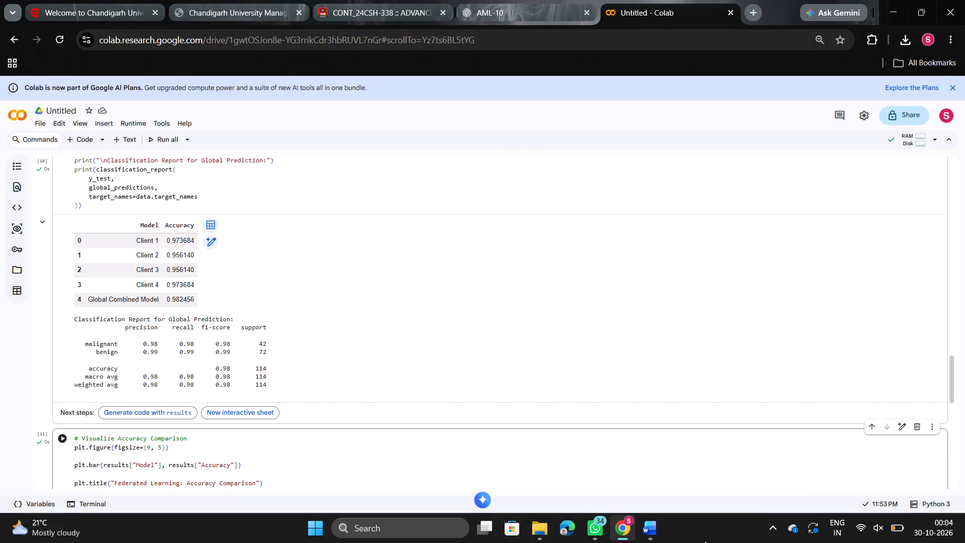
left_click(641, 519)
key("ctrl+v")
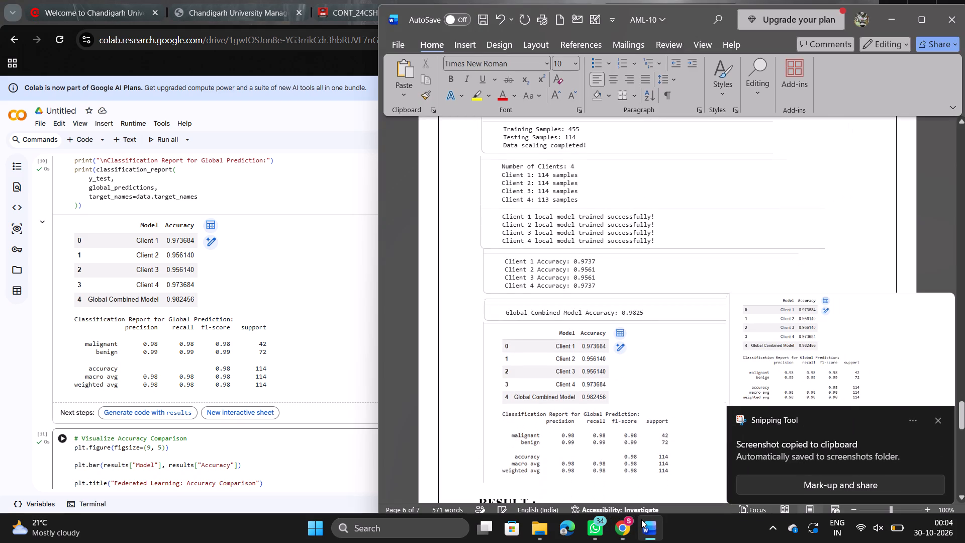
key("Return")
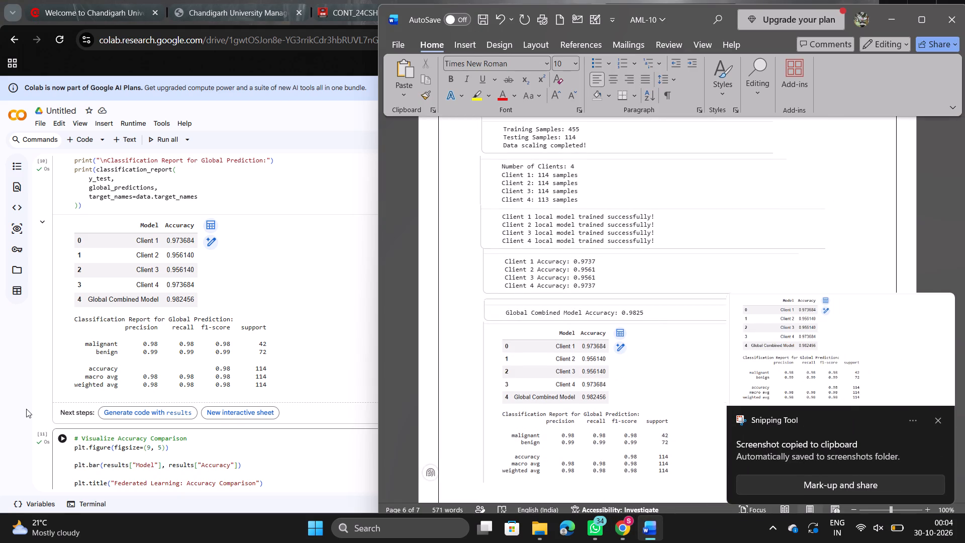
Capture the Visualize Accuracy Comparison output from Colab, including chart and completion message, and paste it below the classification report screenshot in Word.
left_click(26, 409)
scroll(236, 352, "down", 3)
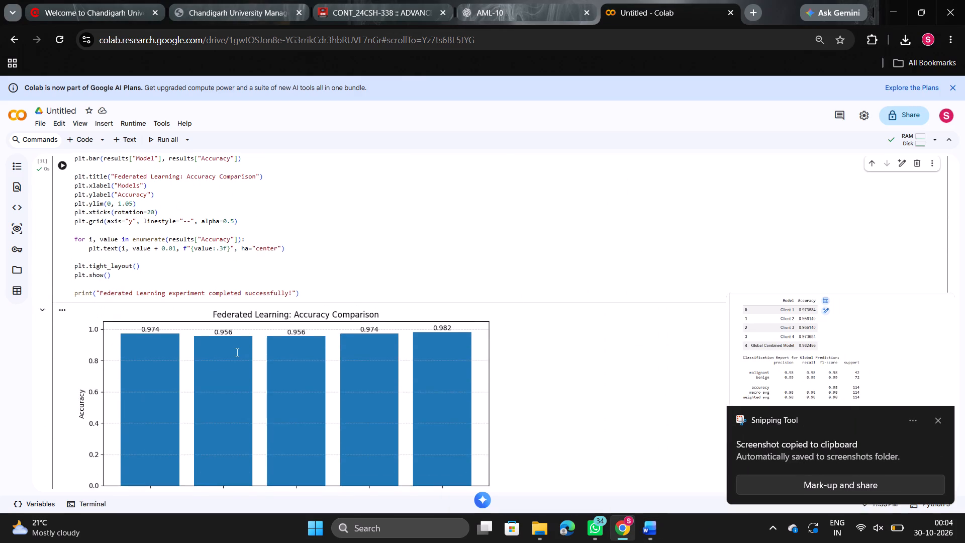
scroll(236, 352, "down", 2)
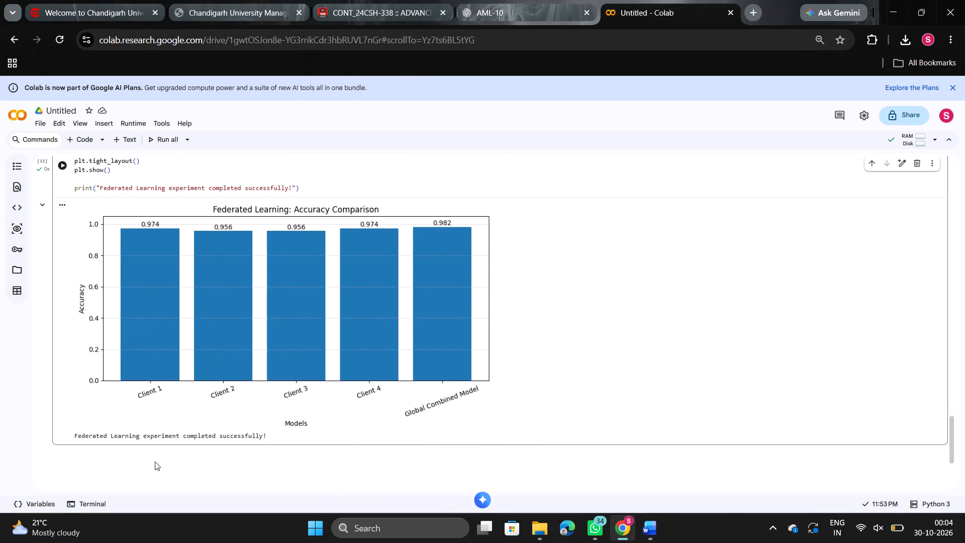
key("shift+super+s")
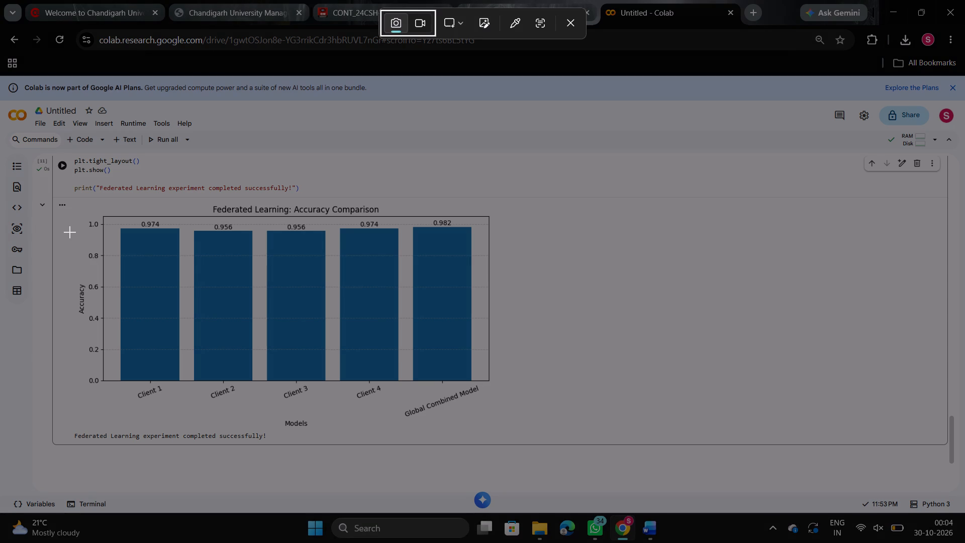
left_click_drag(49, 192, 587, 463)
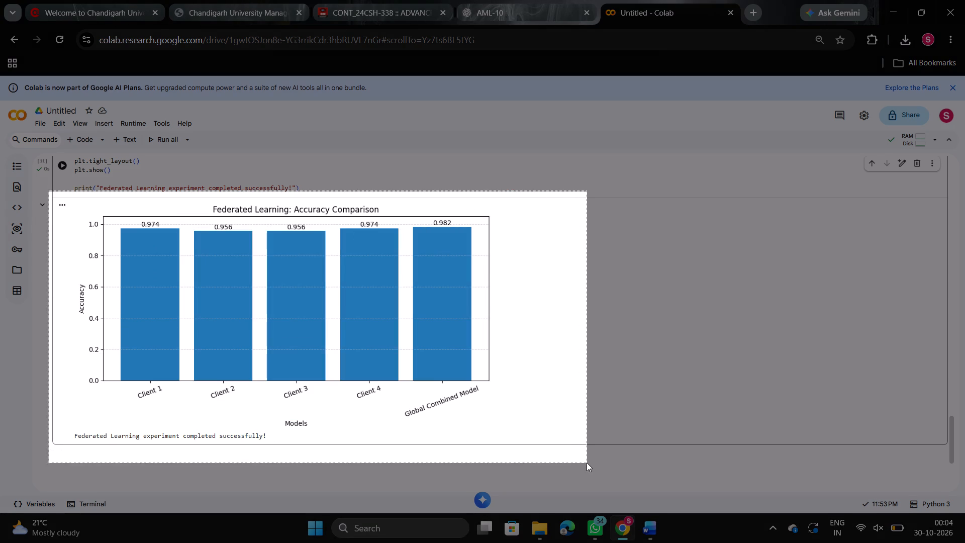
left_click_drag(587, 463, 565, 451)
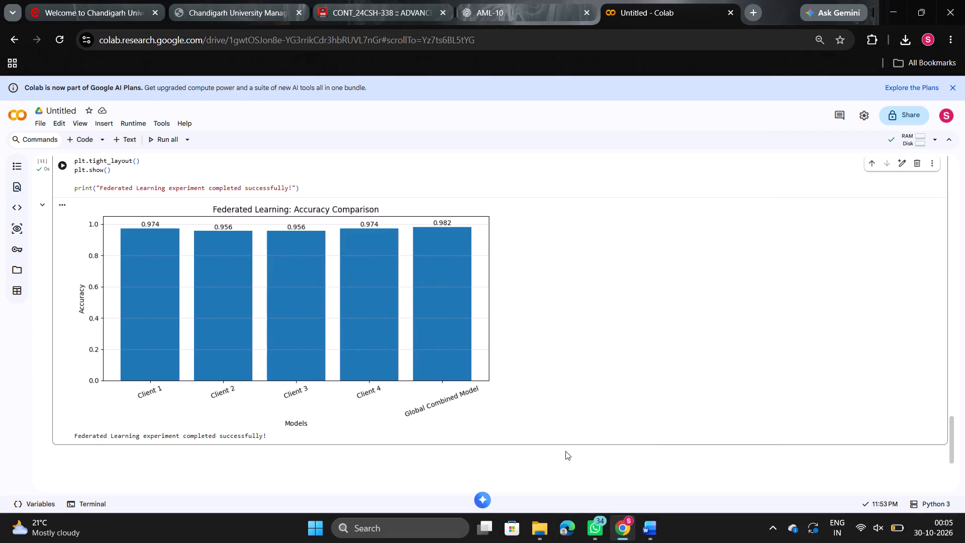
left_click(642, 532)
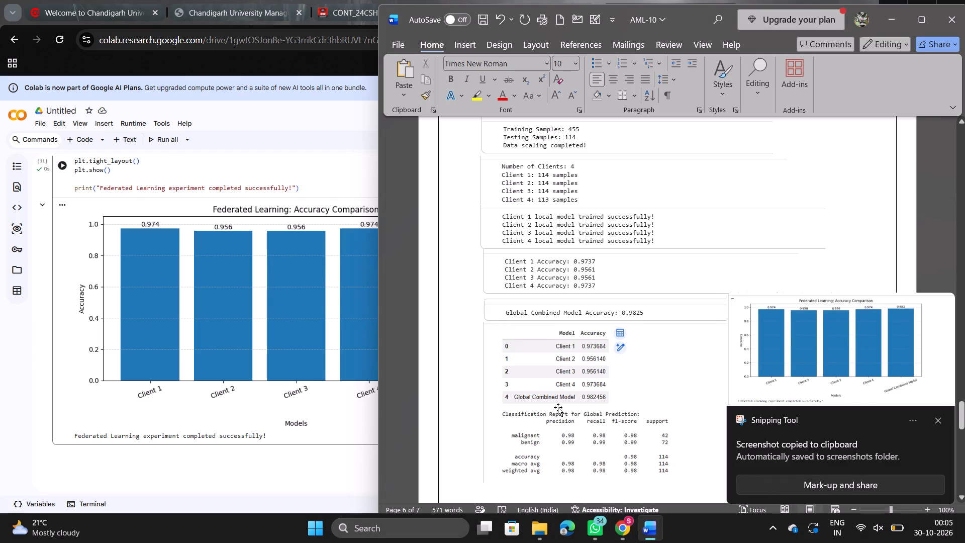
scroll(558, 407, "down", 1)
key("ctrl+v")
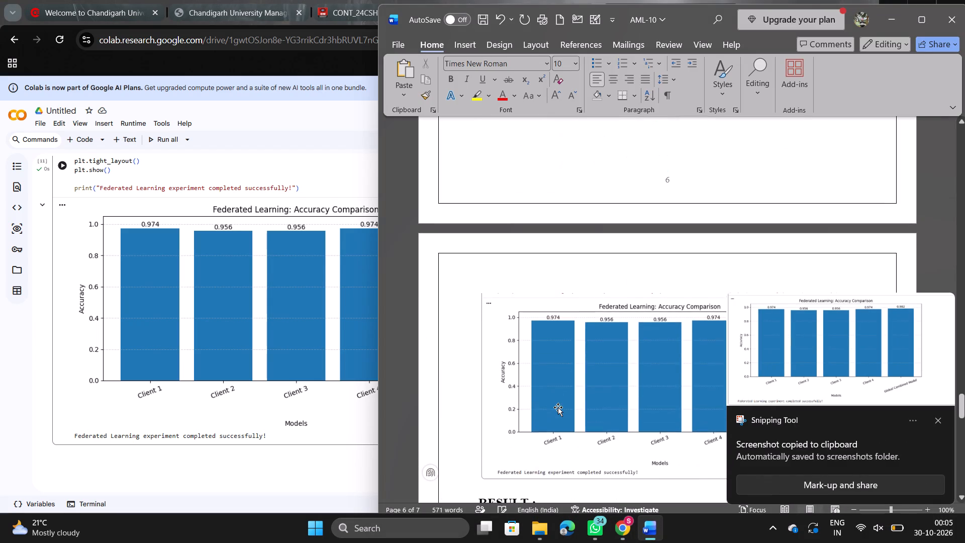
Delete the INSTRUCTIONS heading, its bullet list and the blank lines after it at the end of the report.
scroll(558, 407, "down", 2)
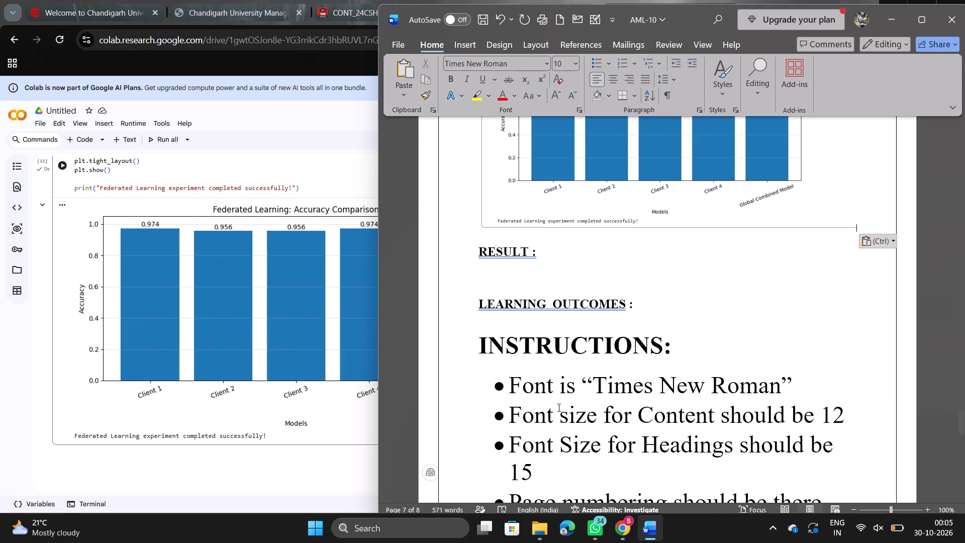
scroll(558, 407, "down", 2)
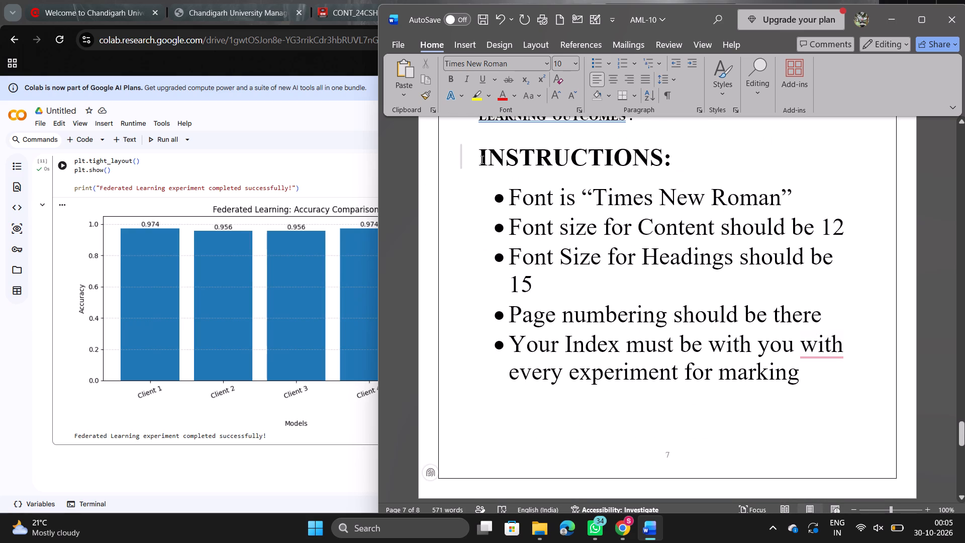
left_click_drag(478, 159, 613, 524)
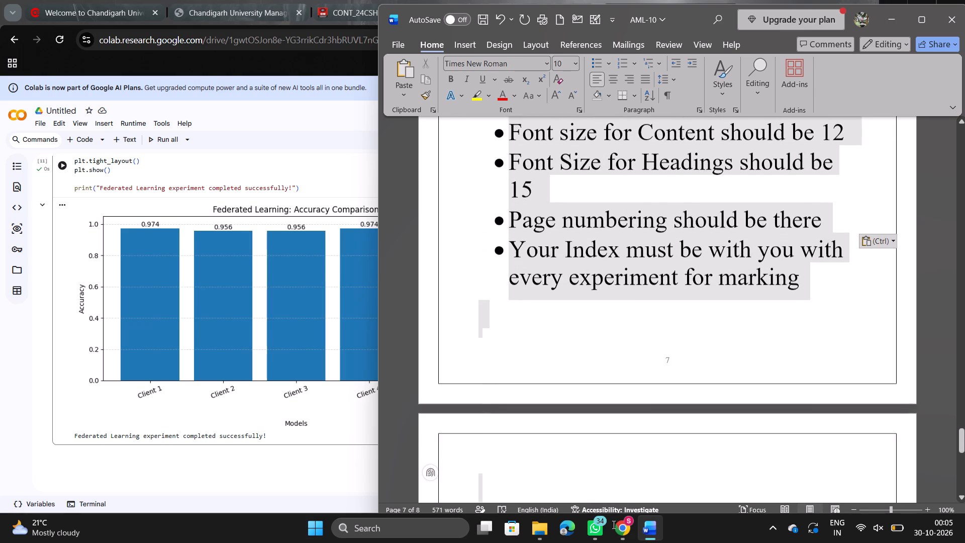
left_click_drag(613, 524, 601, 506)
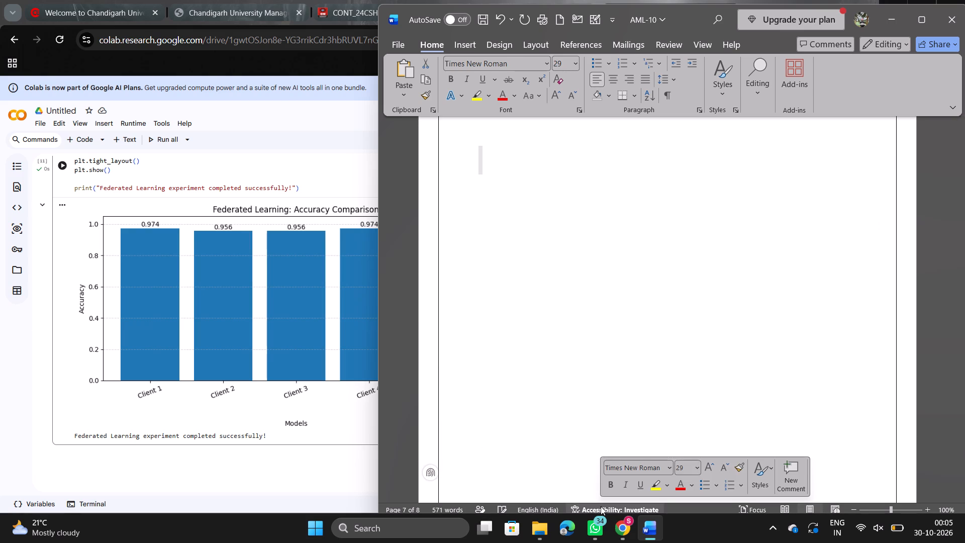
key("BackSpace")
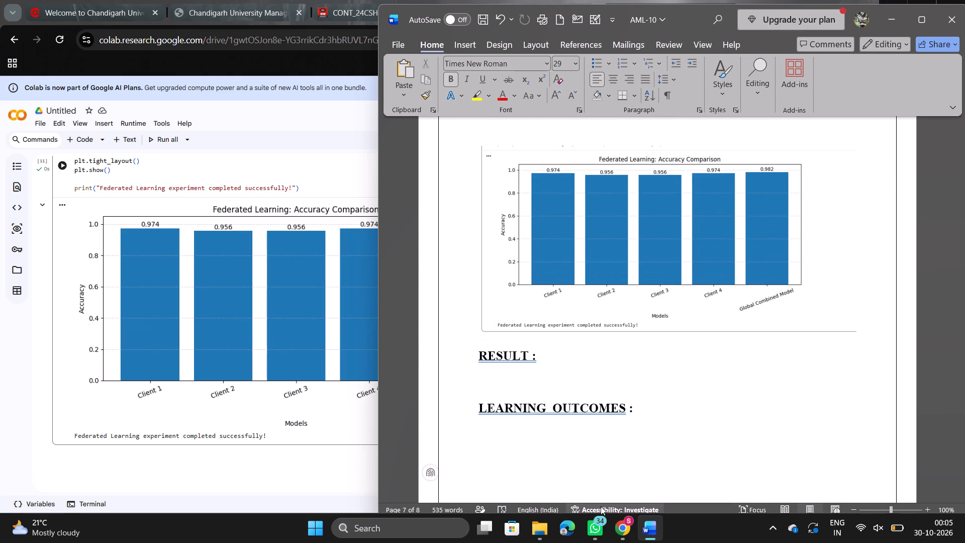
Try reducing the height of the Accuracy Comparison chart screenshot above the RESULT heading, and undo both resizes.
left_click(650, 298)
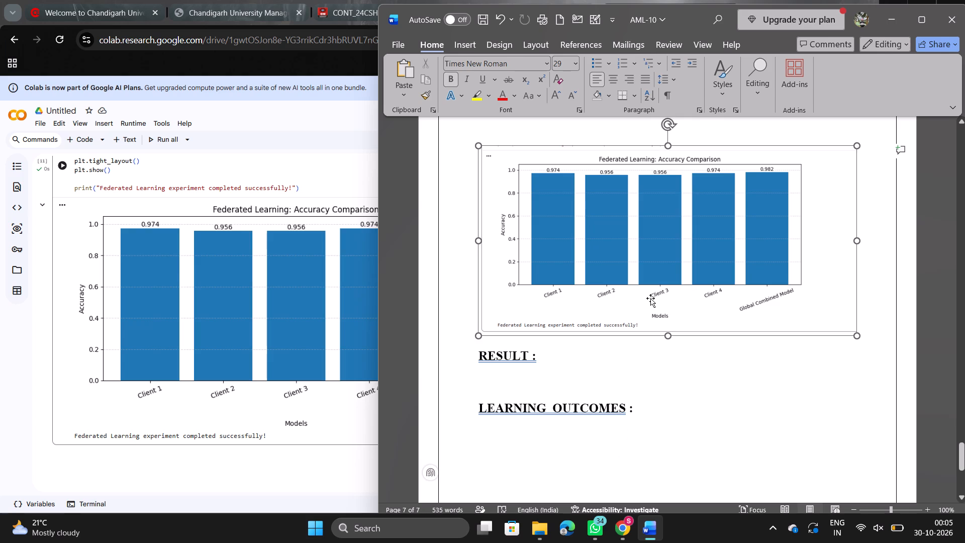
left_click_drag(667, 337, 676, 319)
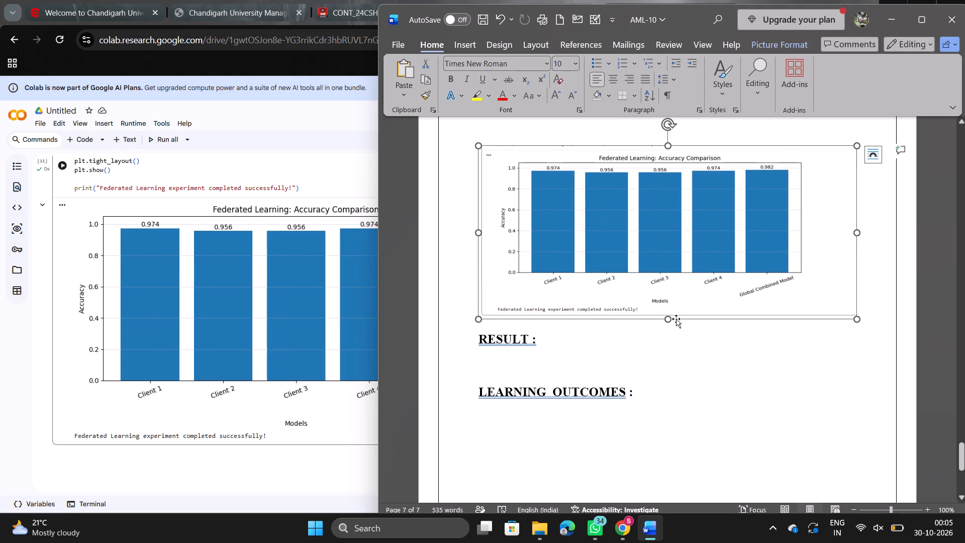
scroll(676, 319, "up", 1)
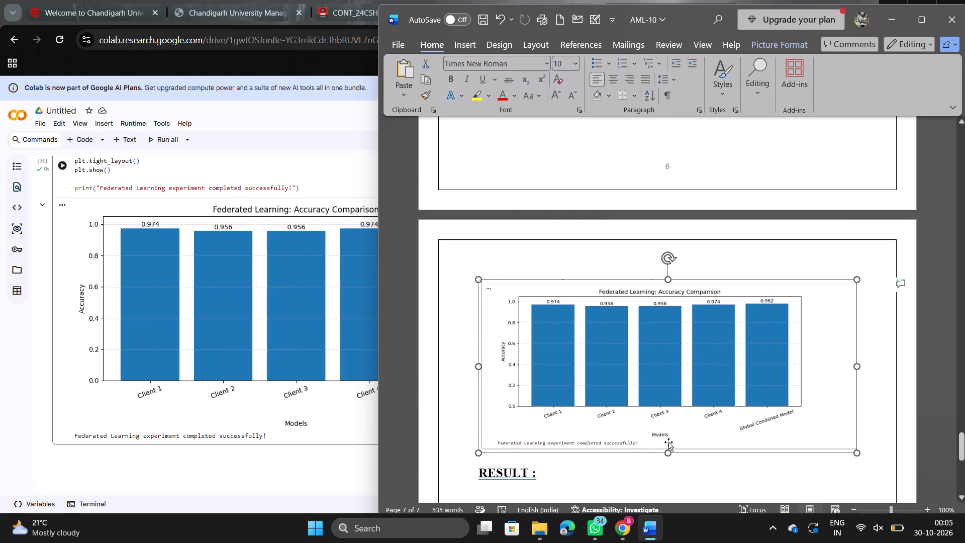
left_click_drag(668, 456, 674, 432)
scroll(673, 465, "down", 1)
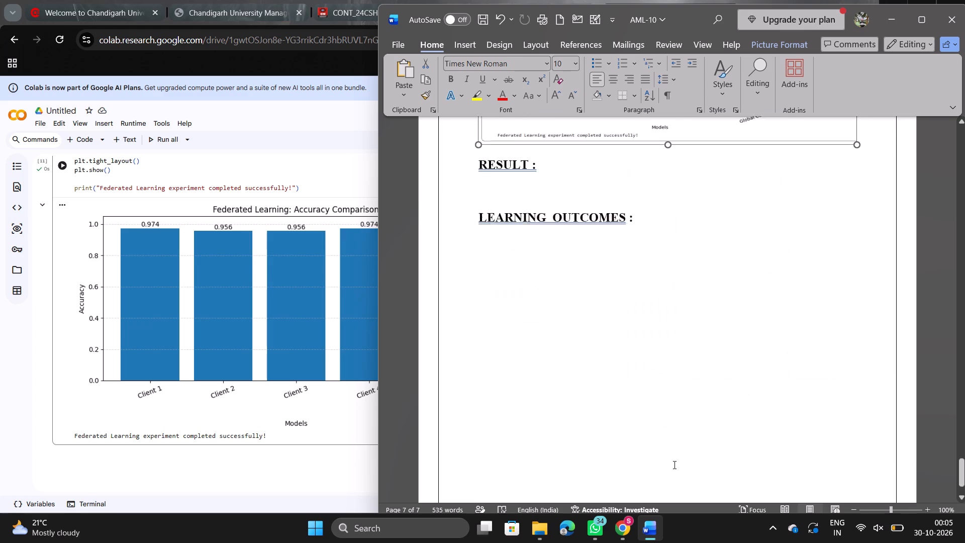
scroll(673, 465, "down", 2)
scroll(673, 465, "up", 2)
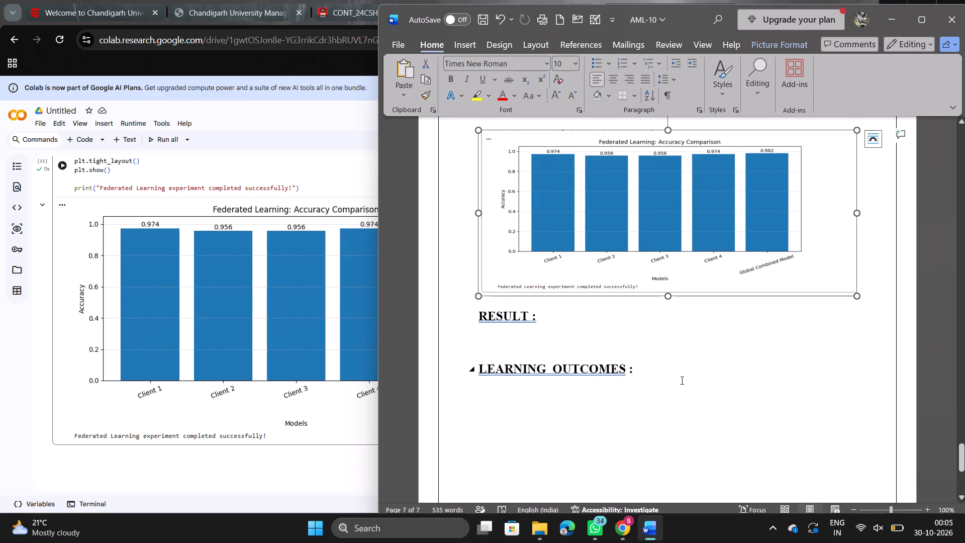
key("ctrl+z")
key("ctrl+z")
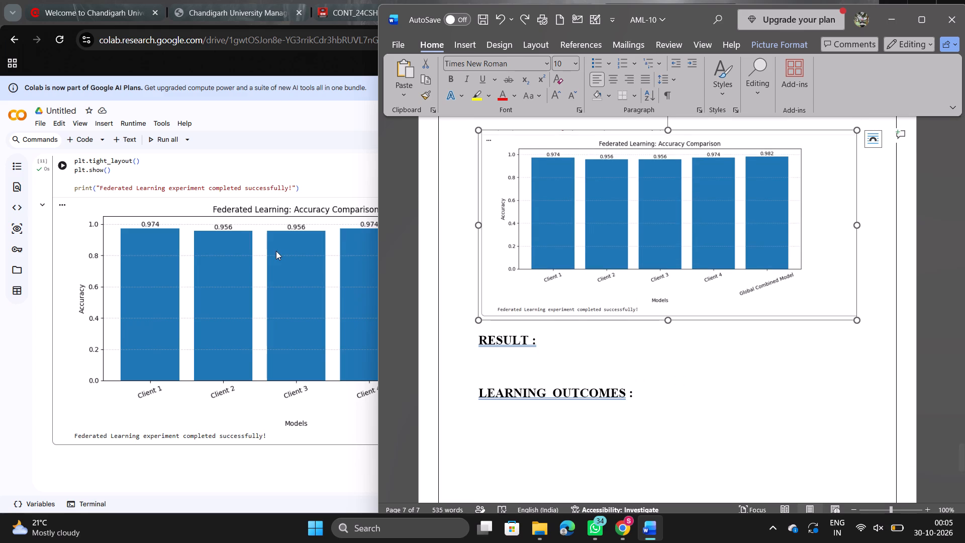
scroll(276, 251, "up", 7)
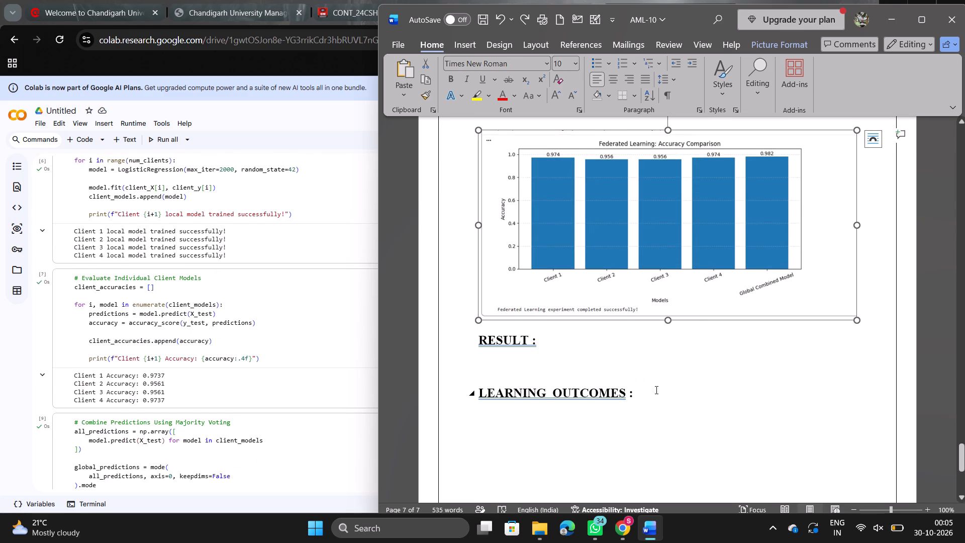
left_click_drag(655, 391, 488, 339)
key("ctrl+c")
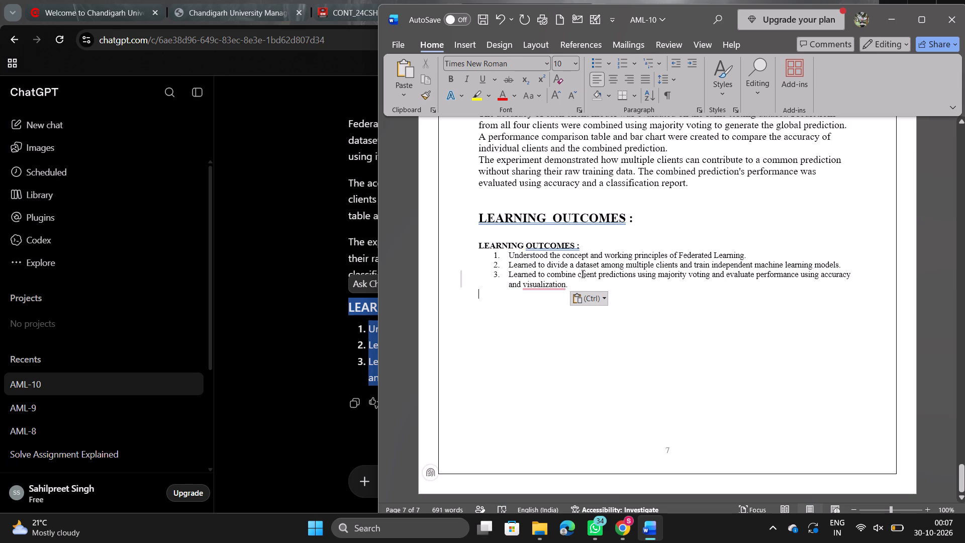
Delete the duplicate pasted LEARNING OUTCOMES heading and the blank line above it.
left_click_drag(589, 246, 482, 237)
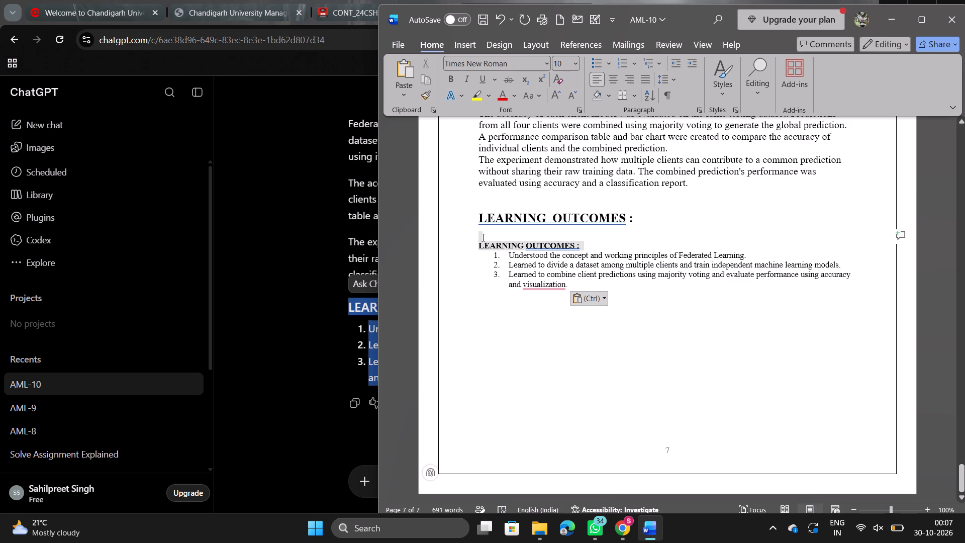
left_click_drag(482, 237, 481, 236)
key("BackSpace")
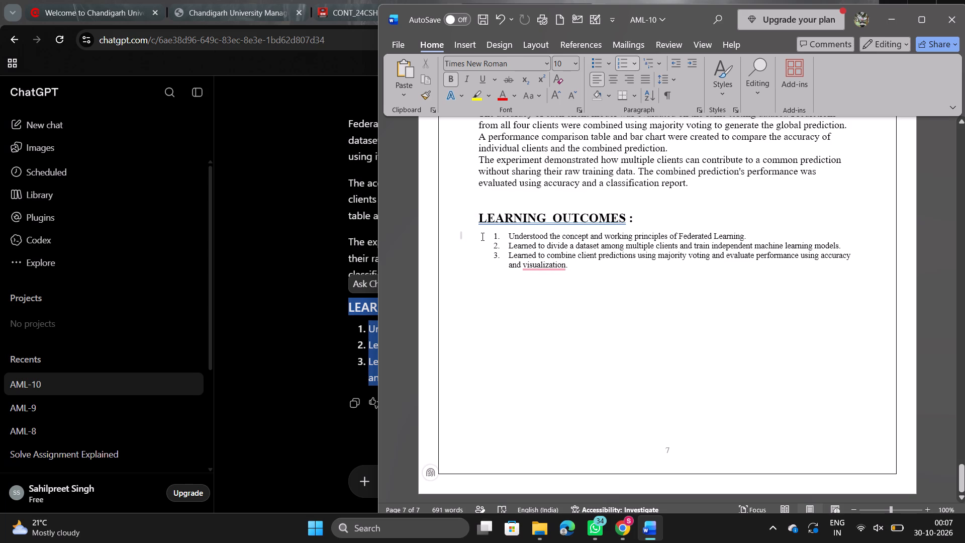
Increase the font size of the three numbered learning outcomes to 12.
left_click_drag(489, 235, 593, 272)
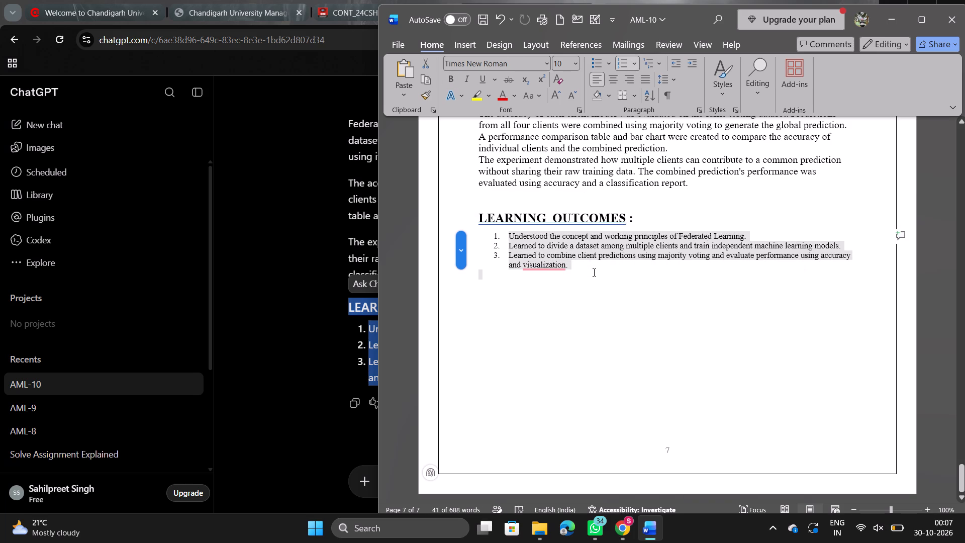
key("ctrl+shift+period")
key("ctrl+shift+period")
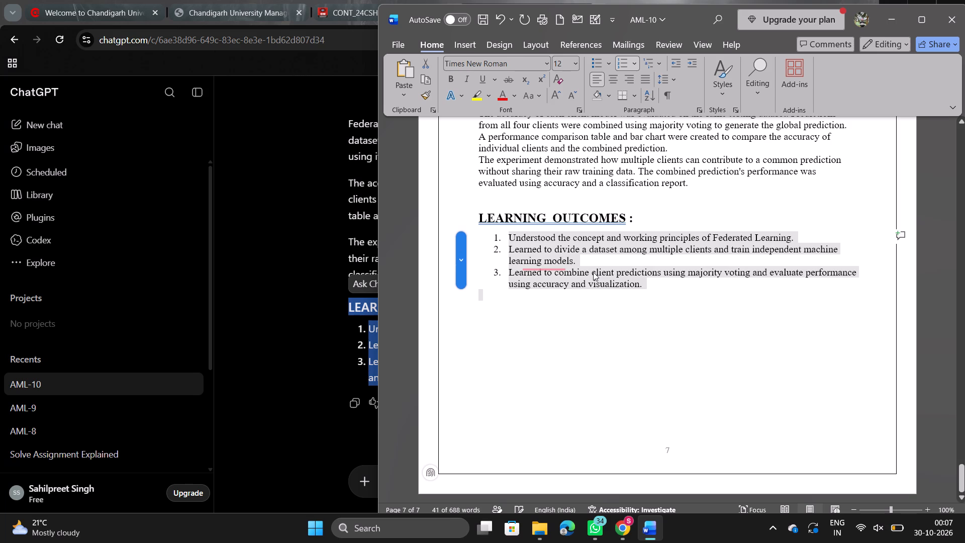
Increase the top margin of the page border, measured from the edge of page, for the whole document.
scroll(652, 300, "up", 9)
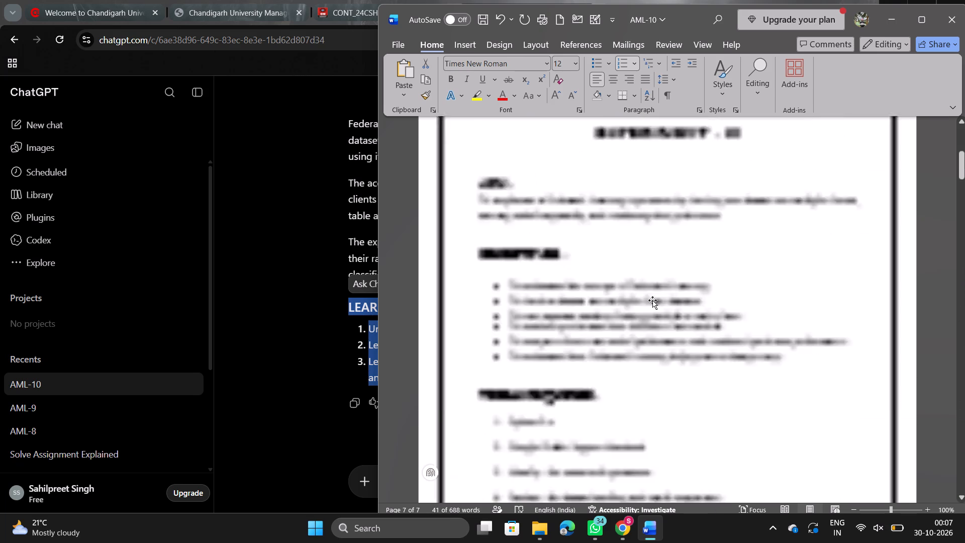
scroll(652, 300, "up", 4)
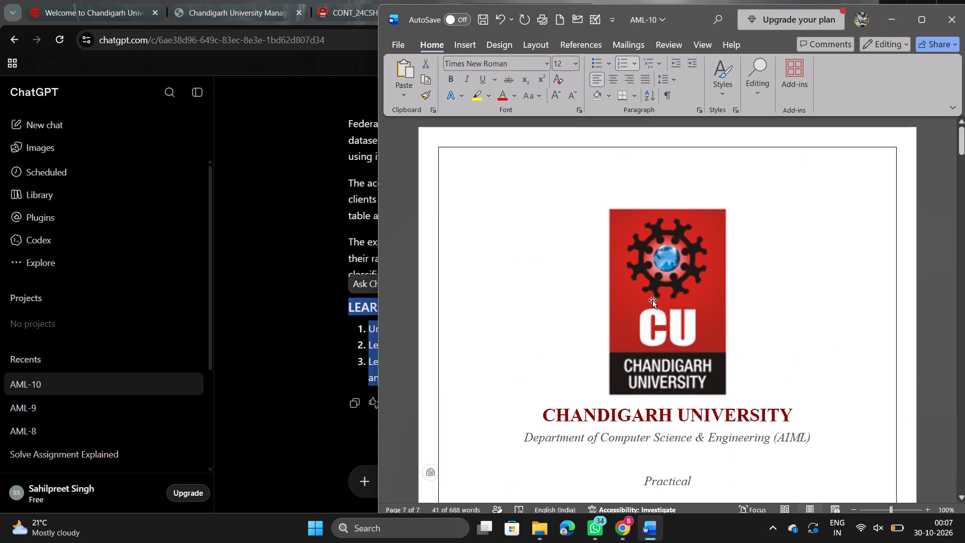
scroll(652, 300, "down", 1)
scroll(652, 300, "up", 3)
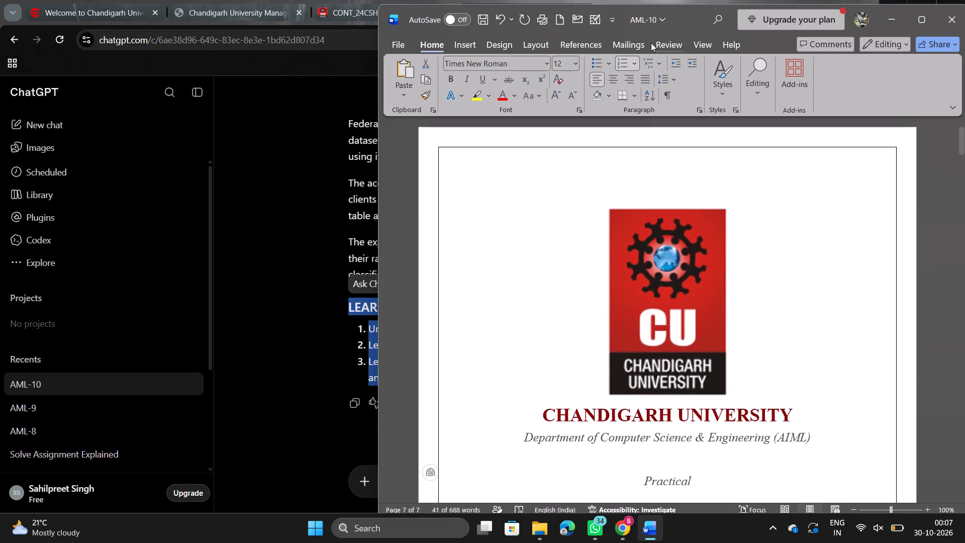
left_click(543, 37)
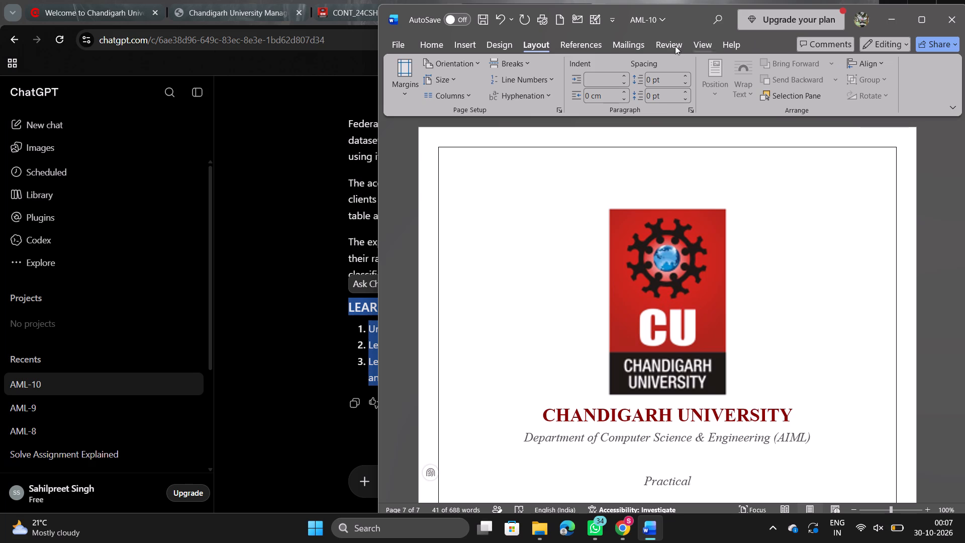
left_click(506, 42)
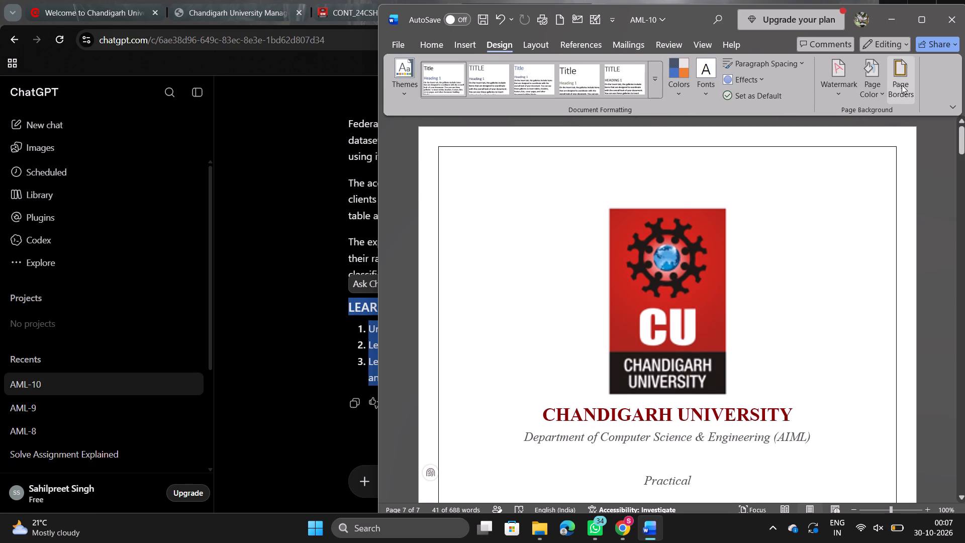
left_click(901, 79)
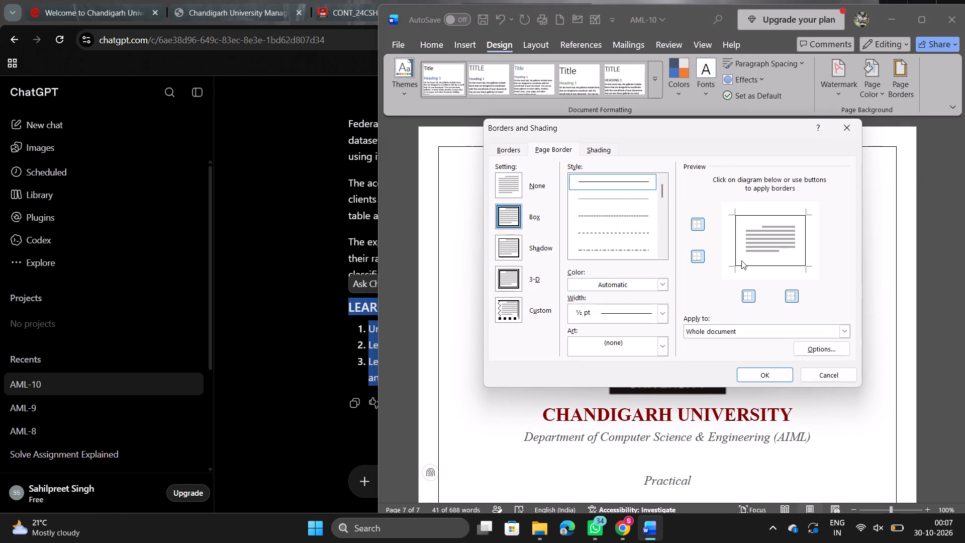
left_click(806, 346)
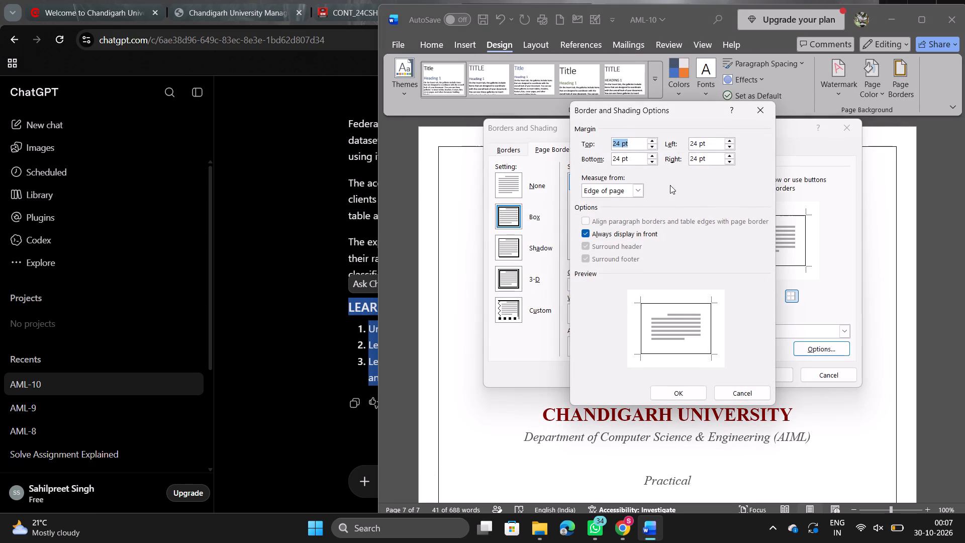
triple_click(652, 141)
triple_click(652, 141)
triple_click(652, 141)
left_click_drag(652, 141, 696, 391)
left_click(696, 391)
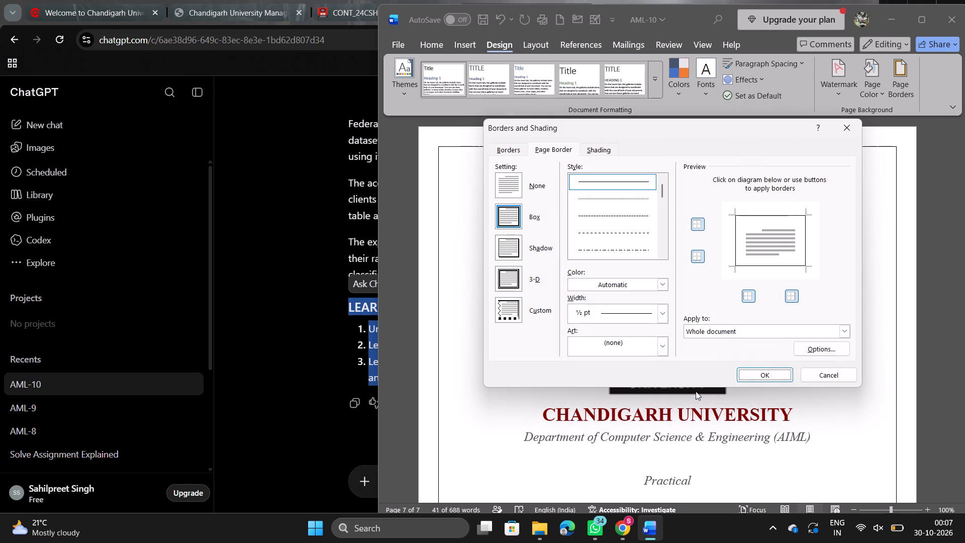
left_click(750, 373)
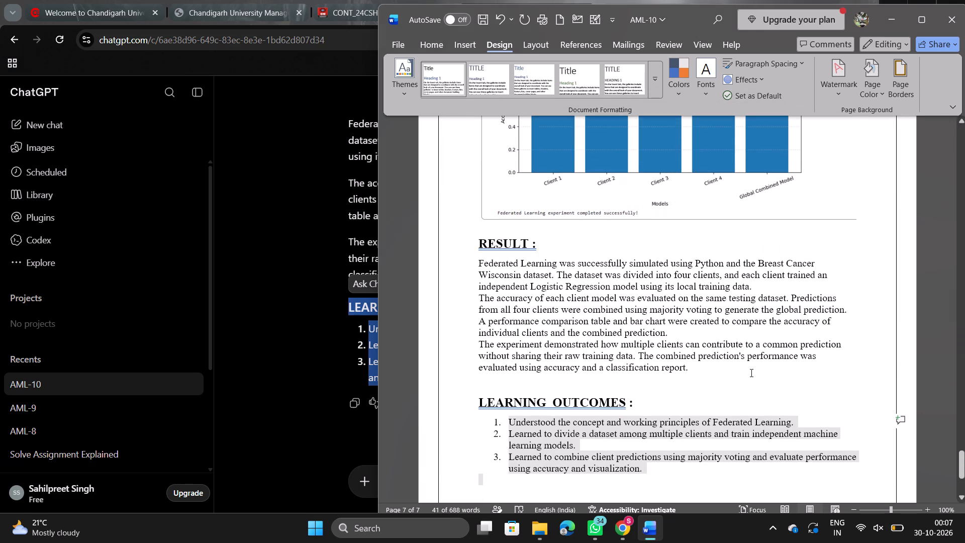
Review the whole report from the cover page to the learning outcomes, checking the page border and section layout.
scroll(750, 373, "up", 5)
scroll(750, 373, "up", 20)
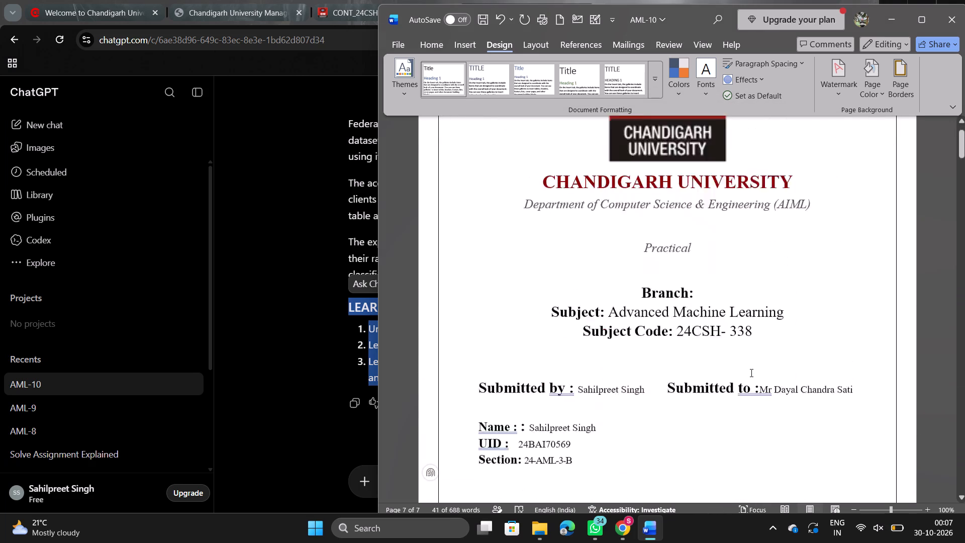
scroll(750, 373, "up", 3)
scroll(750, 373, "down", 1)
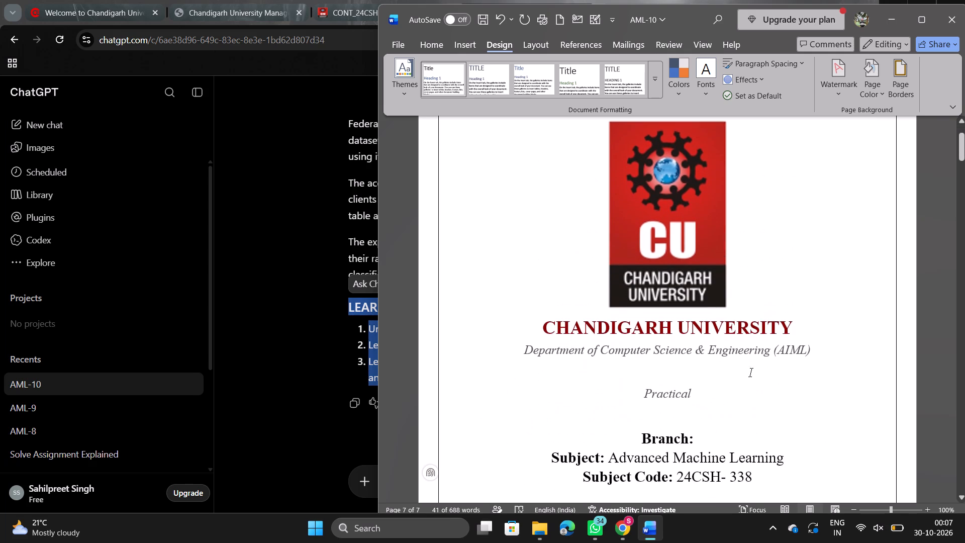
scroll(750, 373, "down", 3)
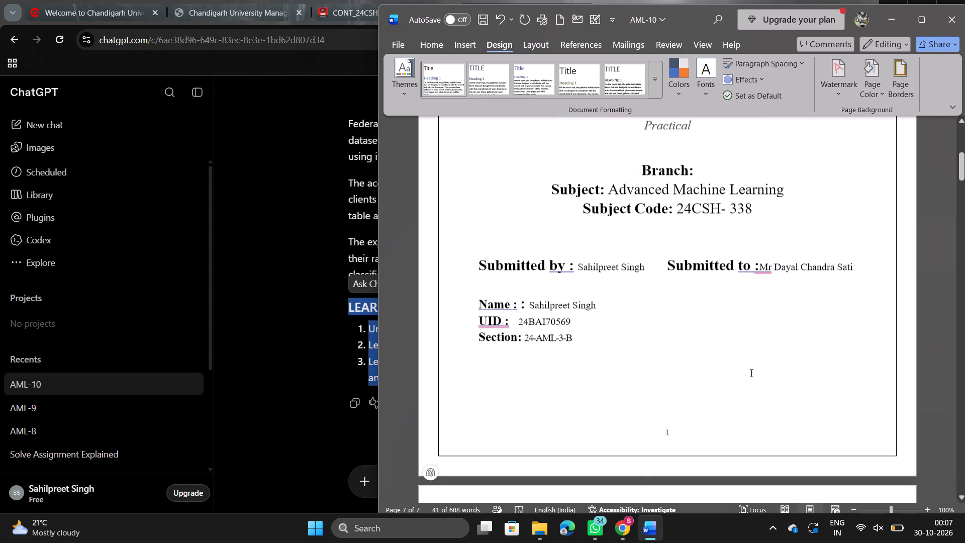
scroll(750, 373, "down", 3)
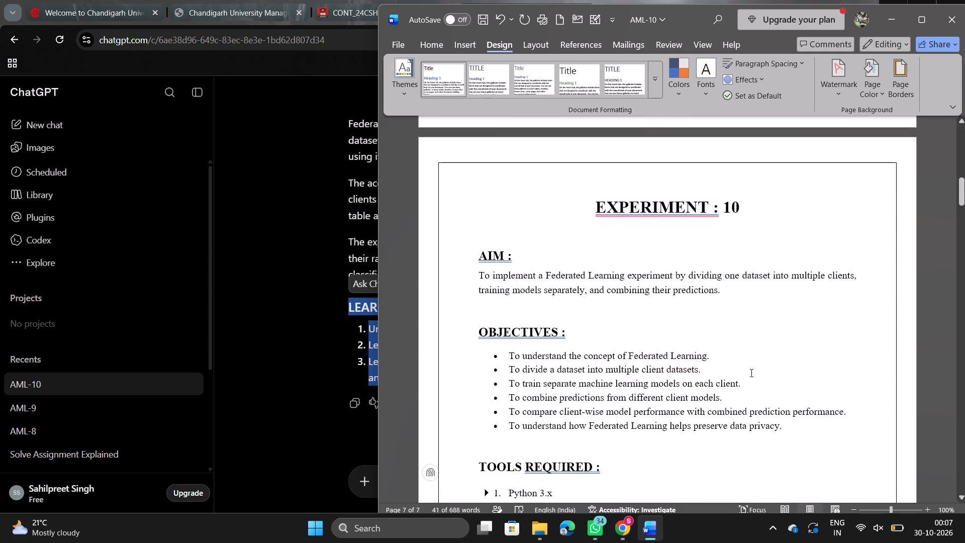
scroll(750, 373, "down", 1)
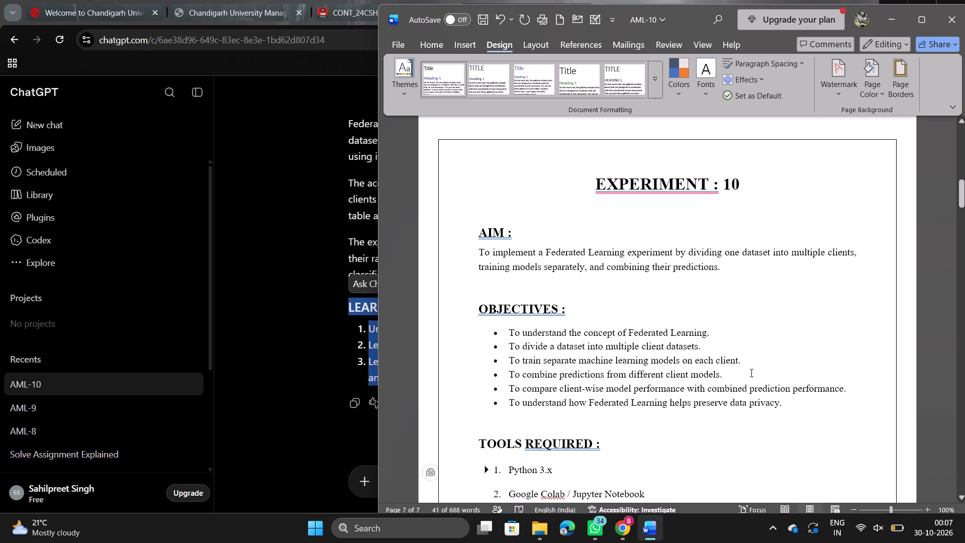
scroll(750, 373, "down", 2)
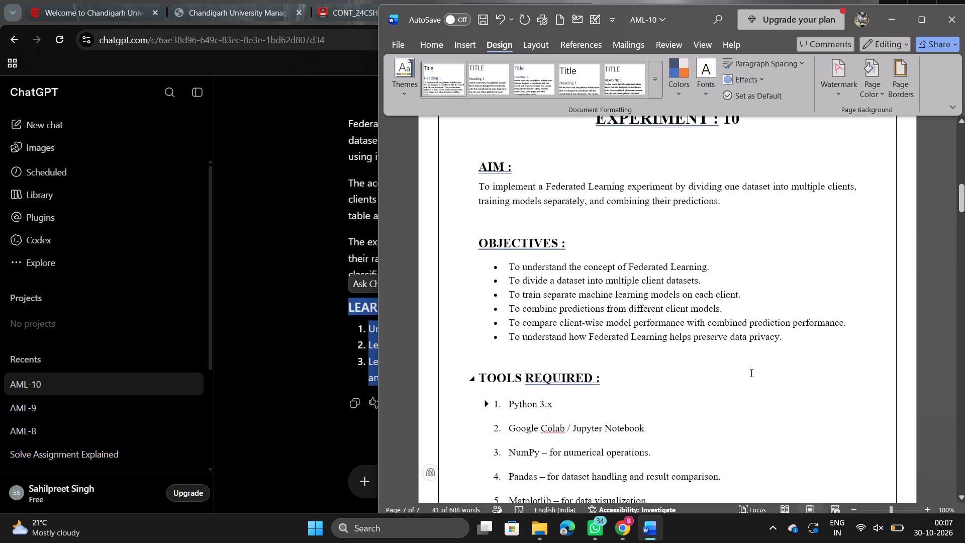
scroll(750, 373, "down", 7)
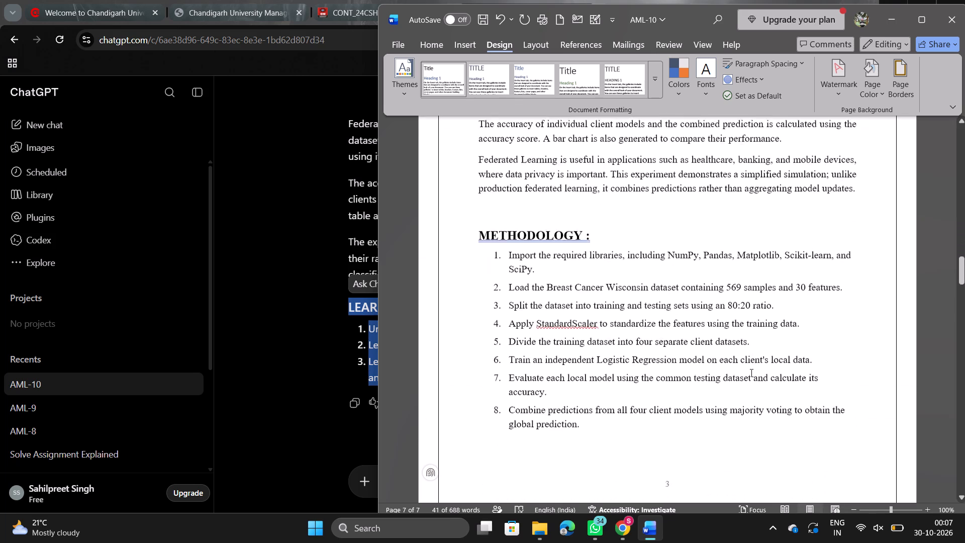
scroll(750, 373, "down", 6)
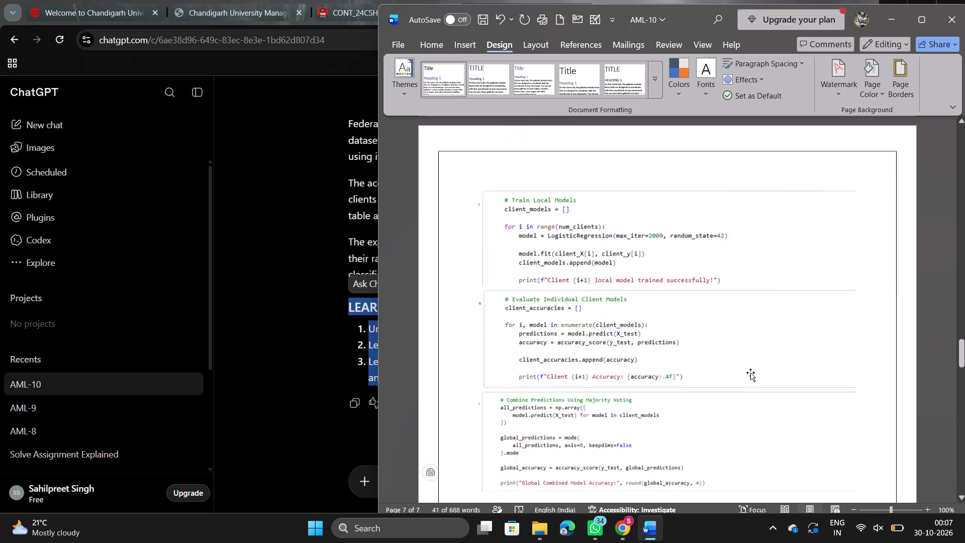
scroll(750, 373, "down", 6)
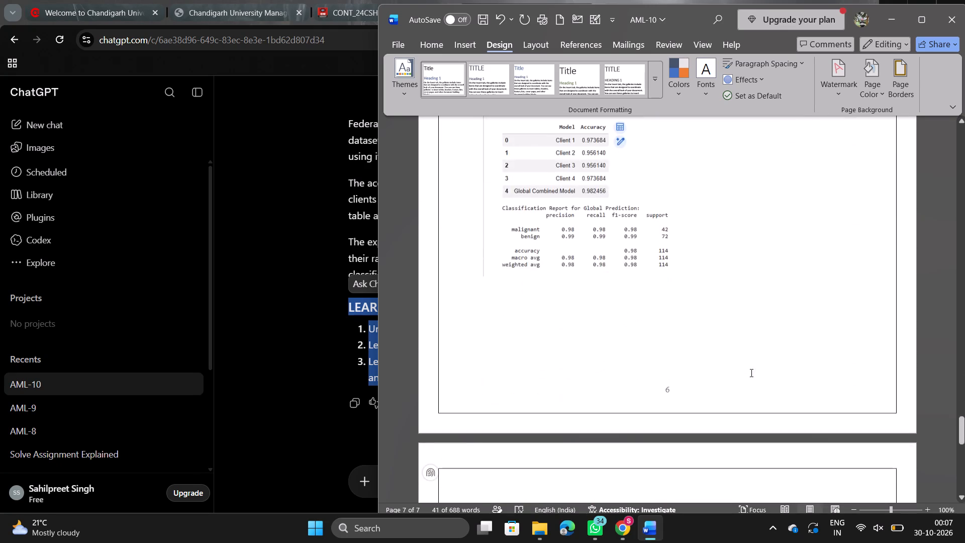
scroll(750, 373, "down", 4)
Deselect the learning outcomes text and save the AML-10 report.
left_click(750, 373)
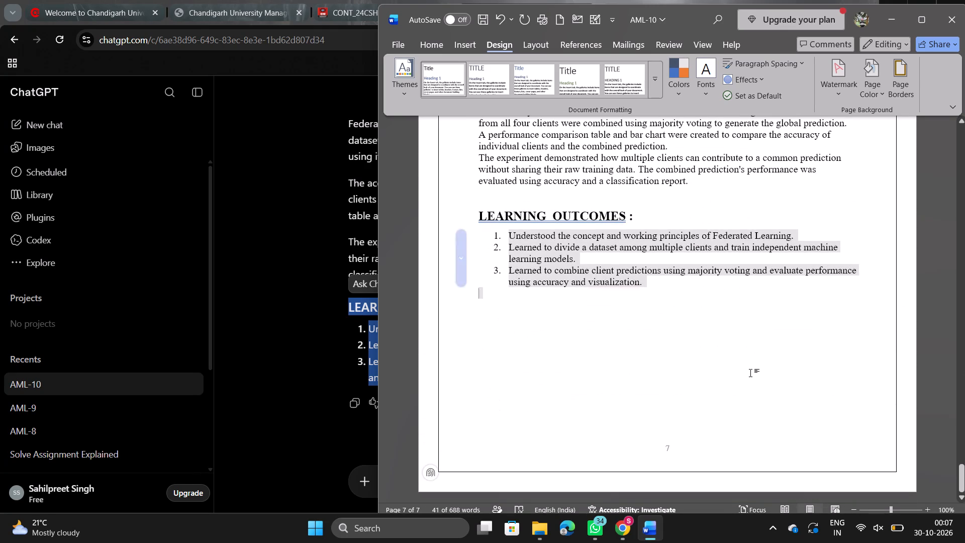
key("ctrl+s")
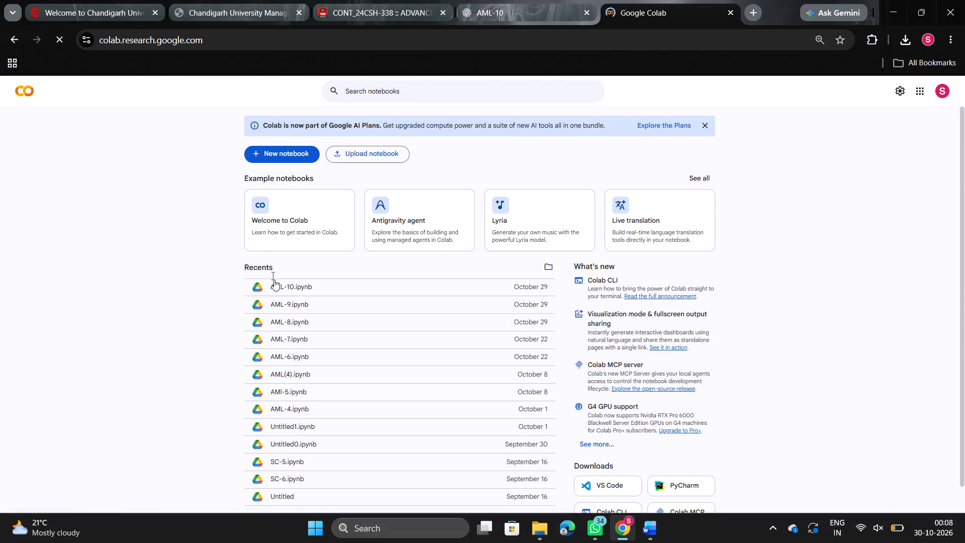
left_click(279, 291)
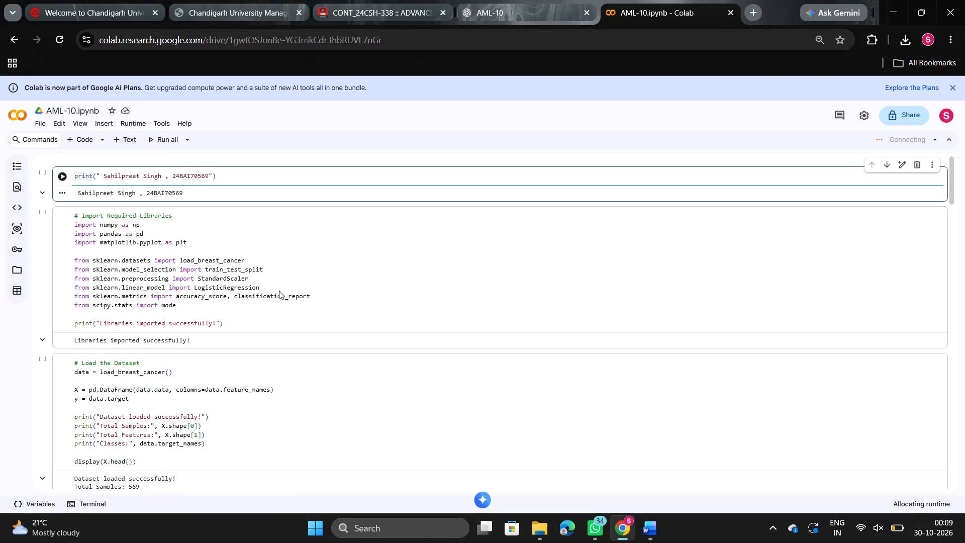
Review the AML-10.ipynb notebook's code cells and outputs from start to end, and close its browser tab.
scroll(279, 291, "down", 2)
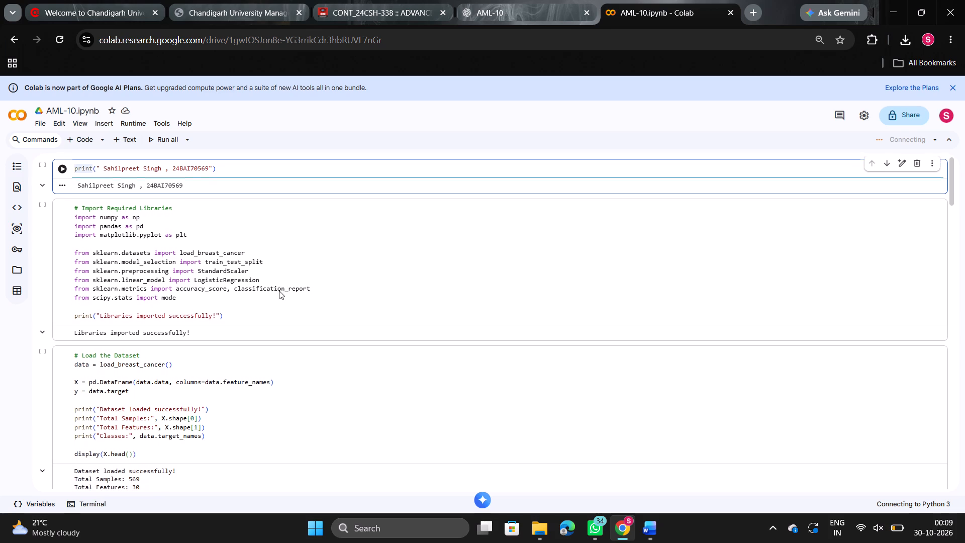
scroll(279, 291, "down", 6)
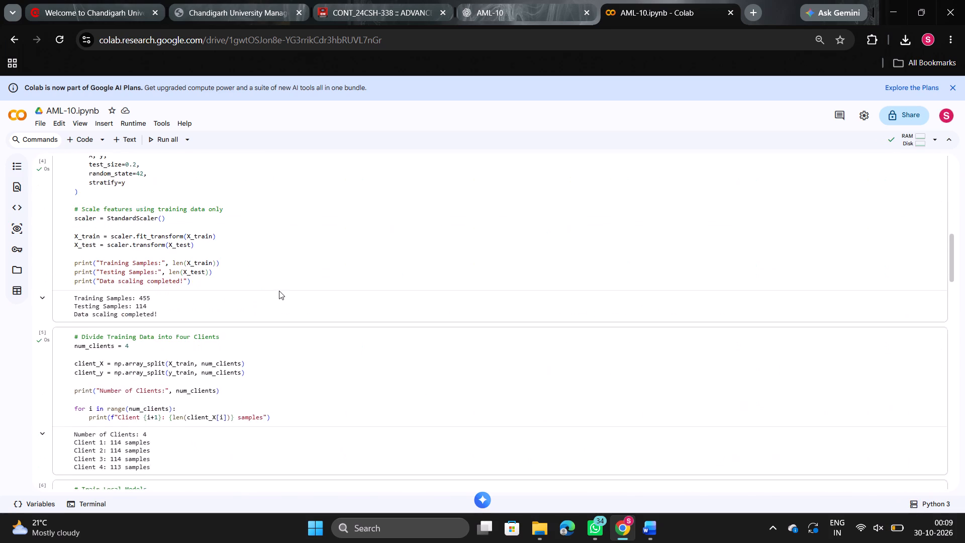
scroll(279, 291, "down", 2)
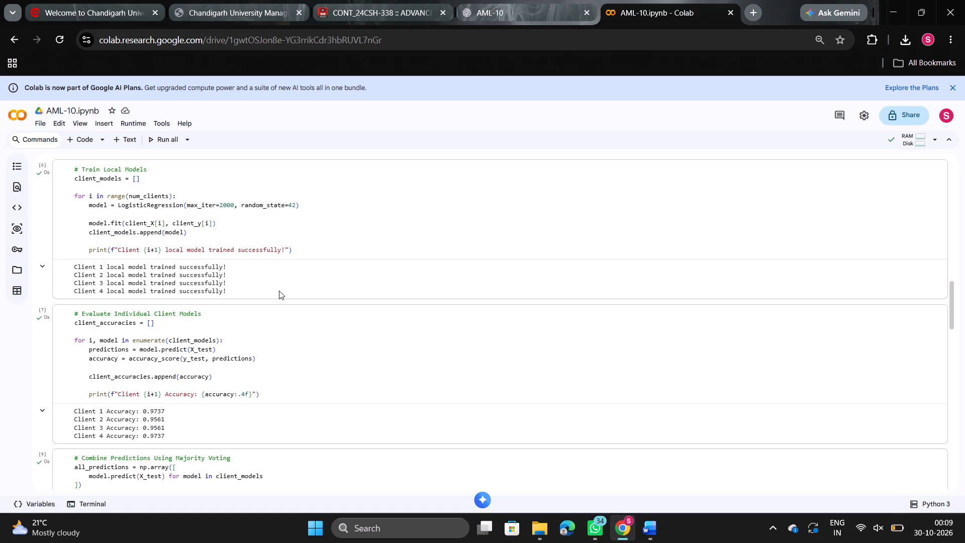
scroll(279, 291, "down", 3)
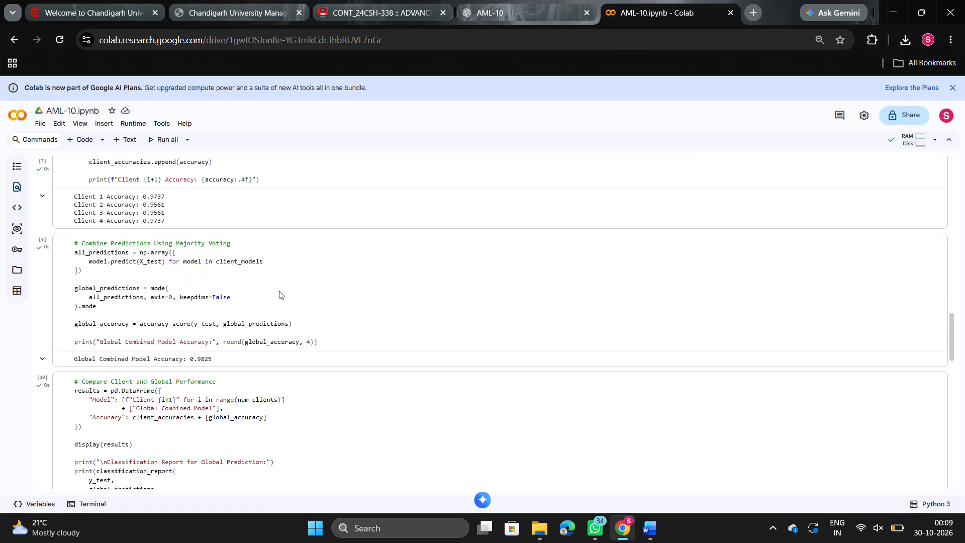
scroll(279, 291, "down", 5)
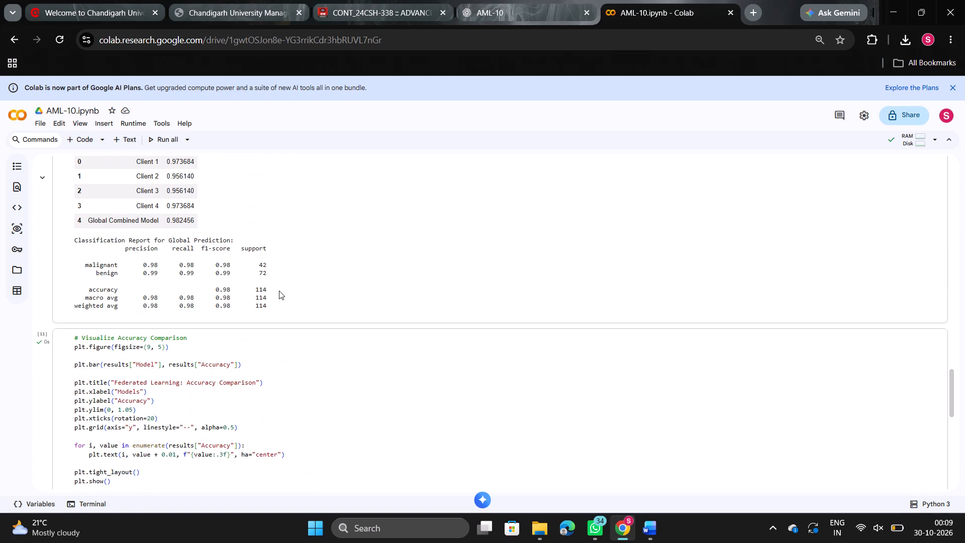
scroll(279, 291, "down", 7)
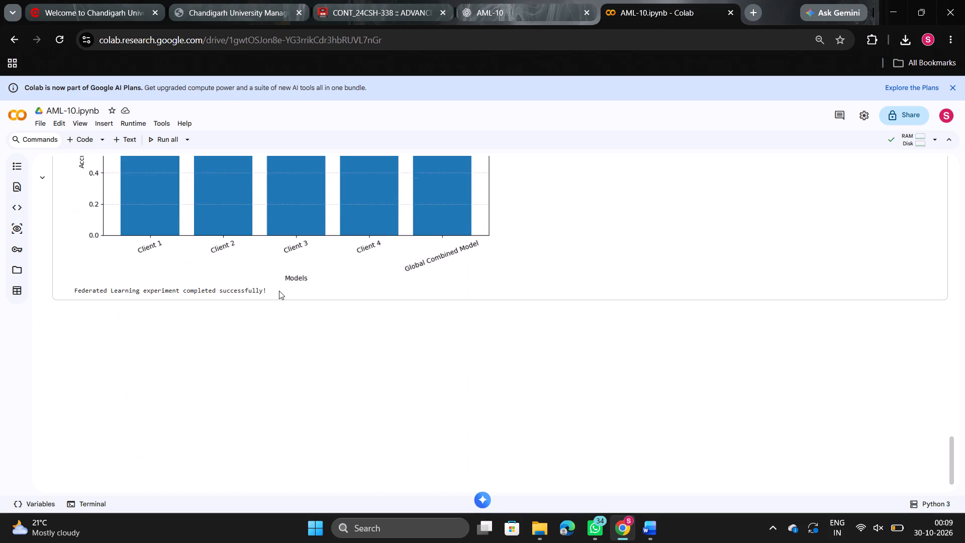
scroll(279, 291, "down", 1)
scroll(279, 291, "up", 4)
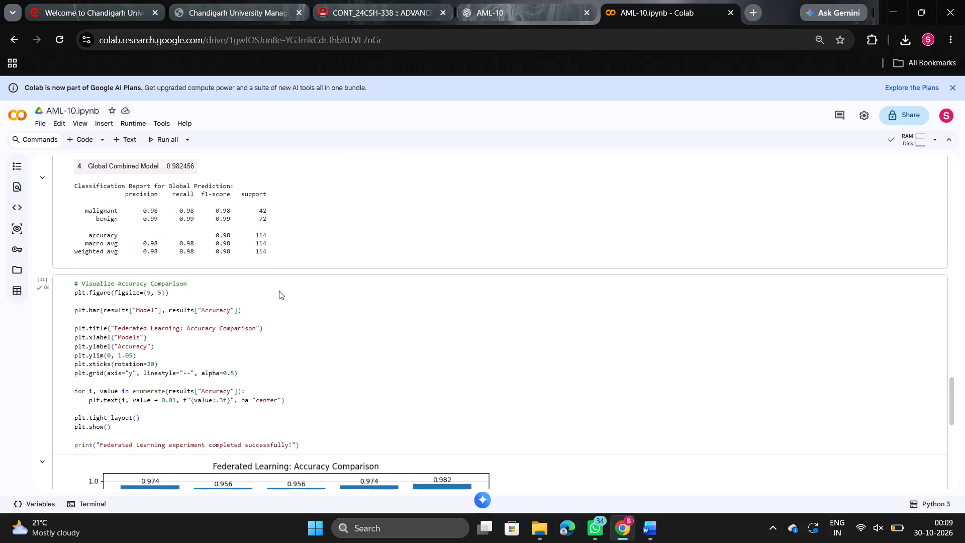
scroll(279, 291, "up", 14)
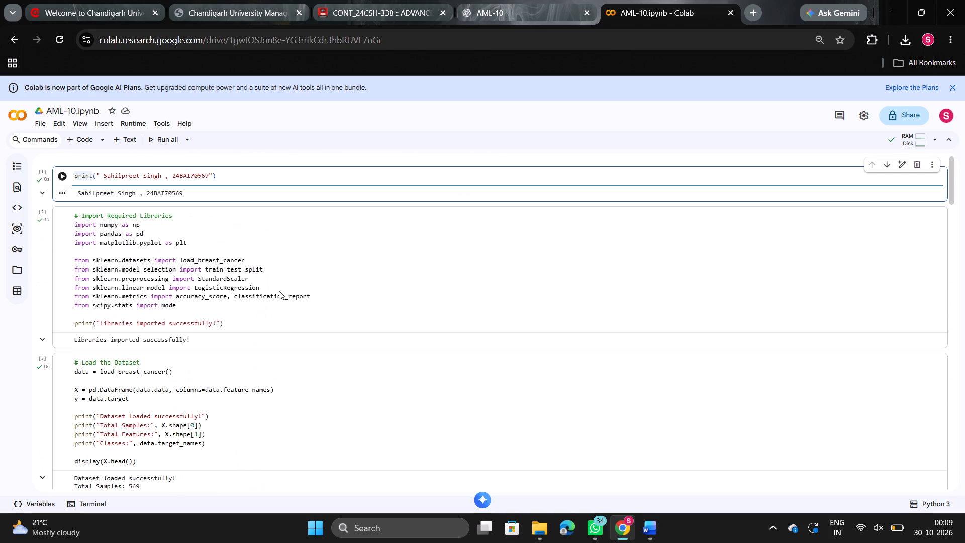
scroll(279, 291, "up", 10)
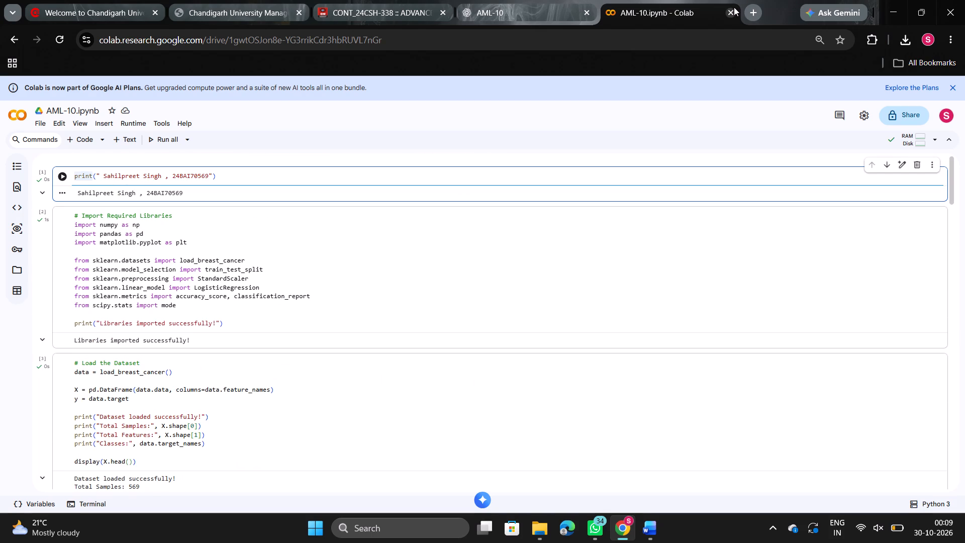
left_click(733, 7)
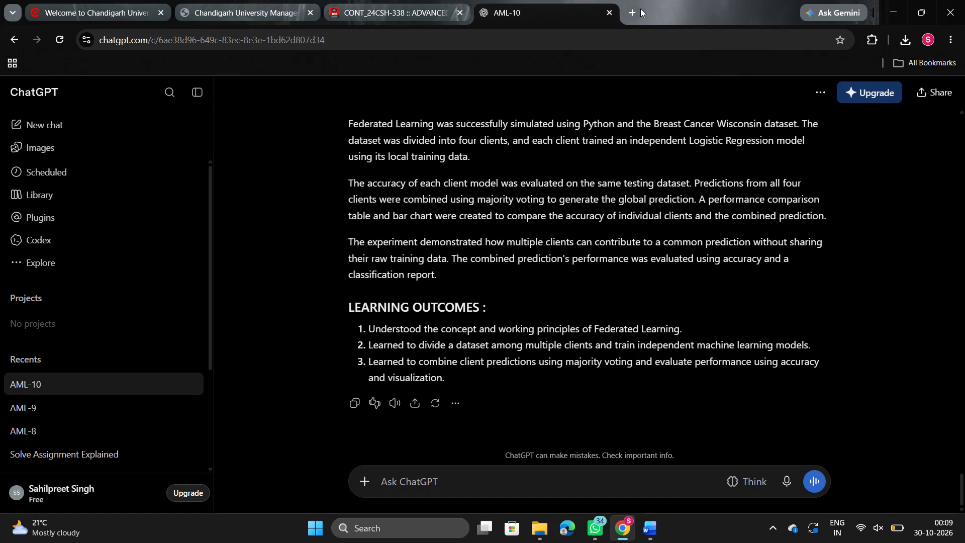
Convert the AML-10 Word report from Downloads to PDF with iLovePDF's Word to PDF tool and download the result.
left_click(627, 9)
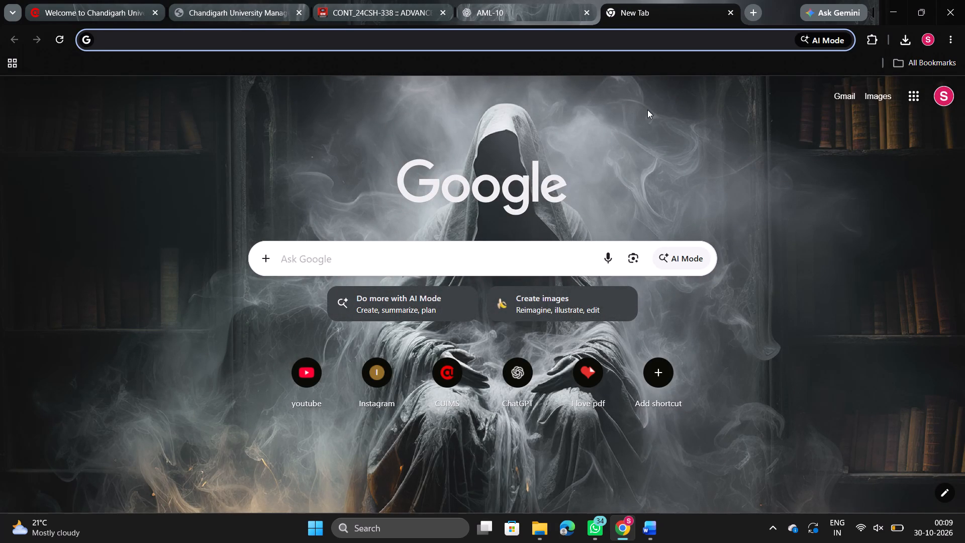
left_click(587, 371)
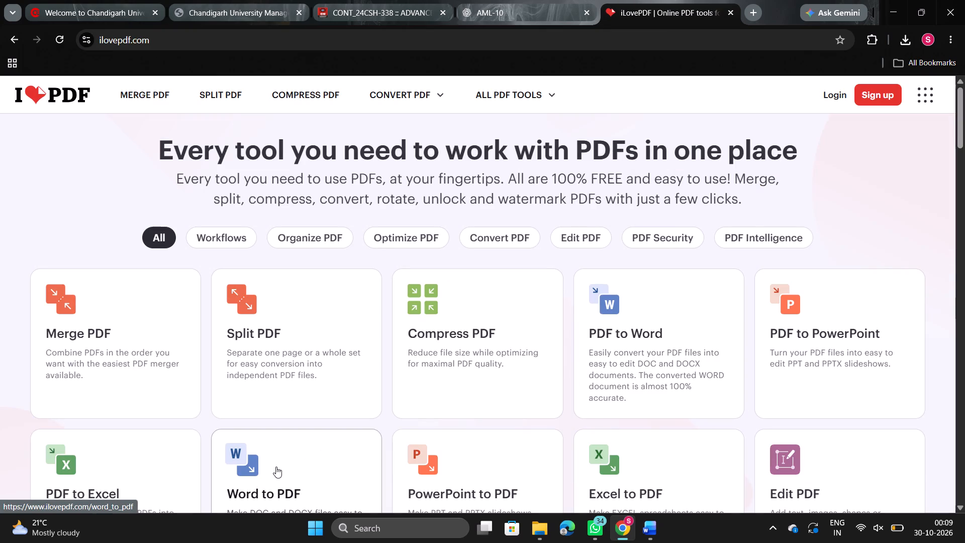
left_click(273, 469)
left_click(495, 242)
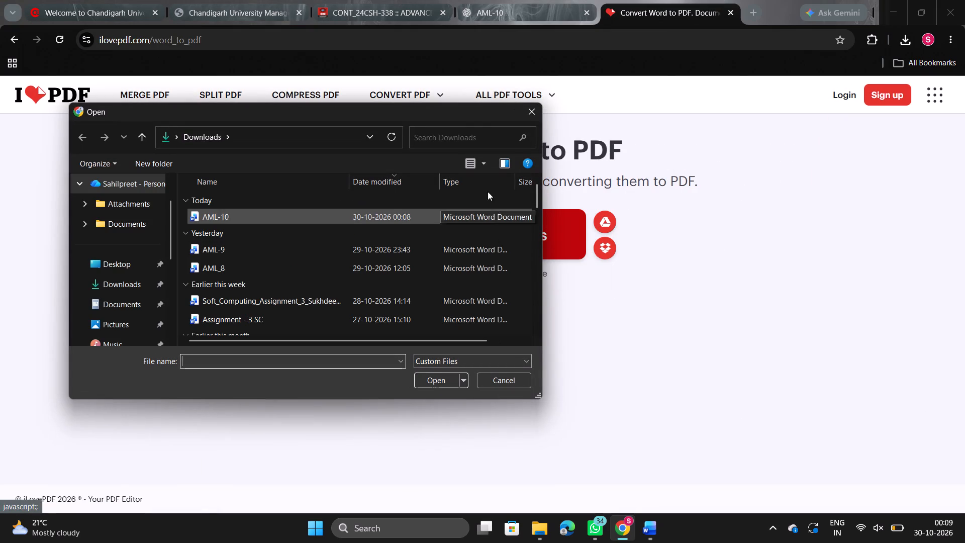
left_click(406, 212)
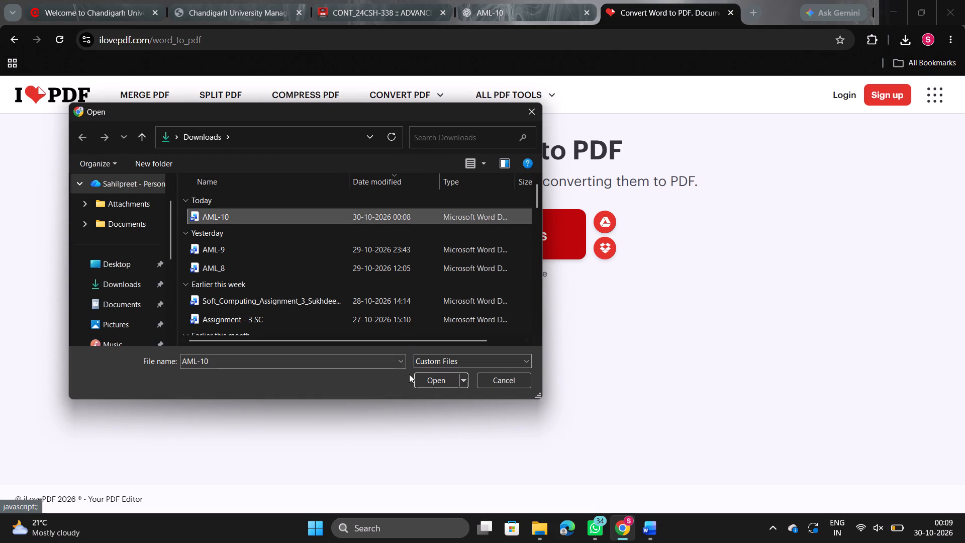
left_click(424, 378)
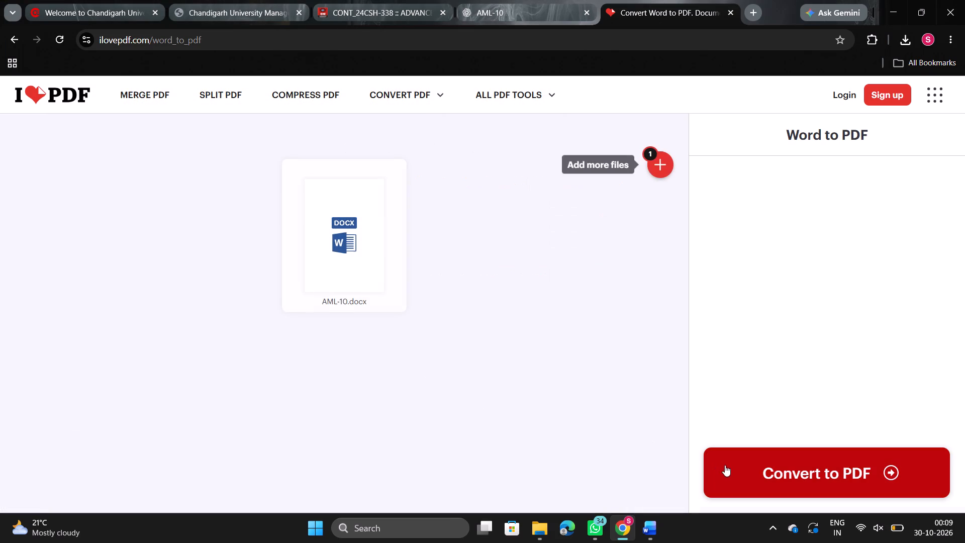
left_click(732, 469)
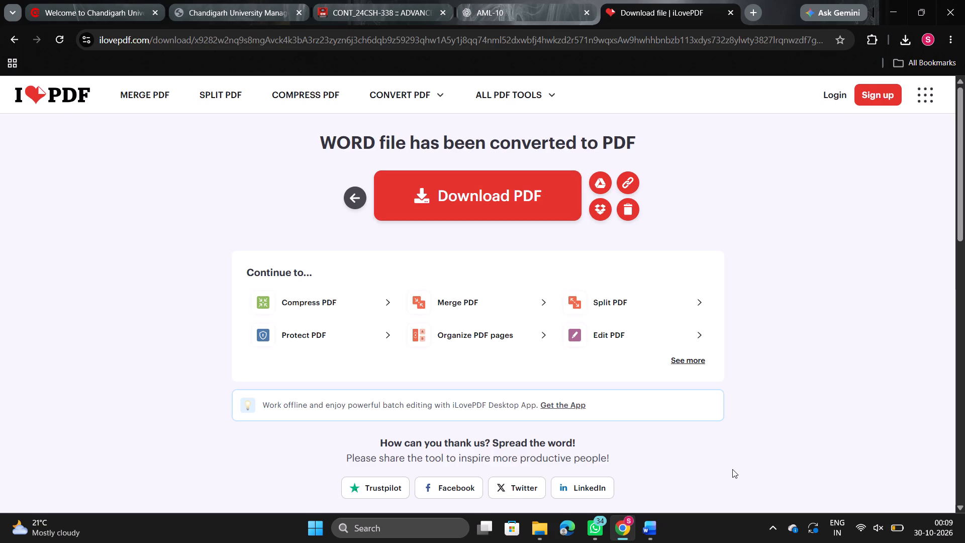
left_click(508, 202)
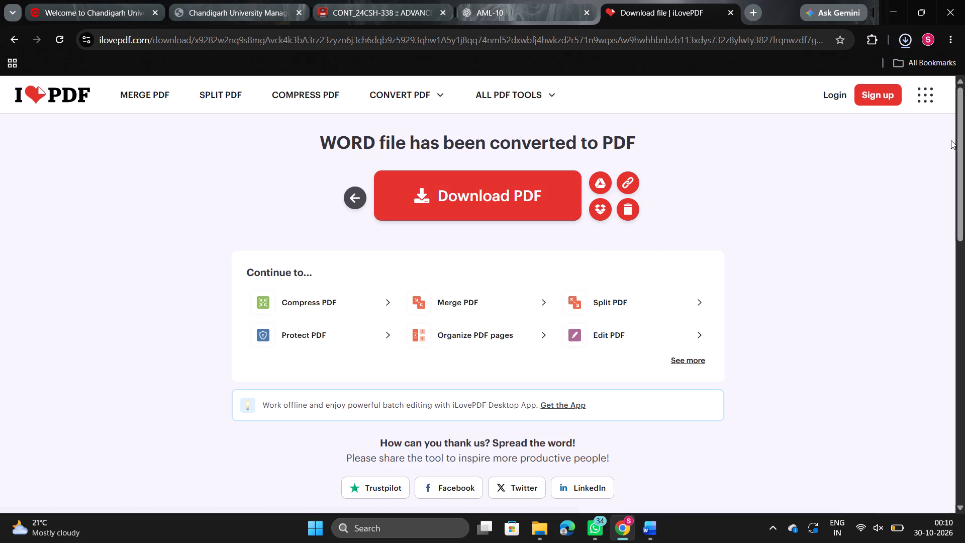
Delete the duplicate PDF AML-10 (1) from the Downloads folder in File Explorer.
left_click(540, 539)
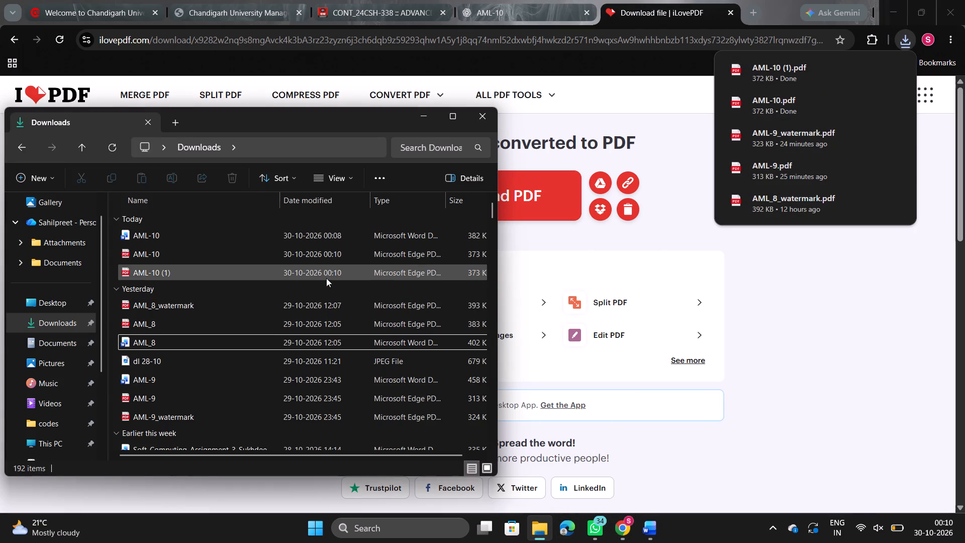
left_click(330, 275)
key("Delete")
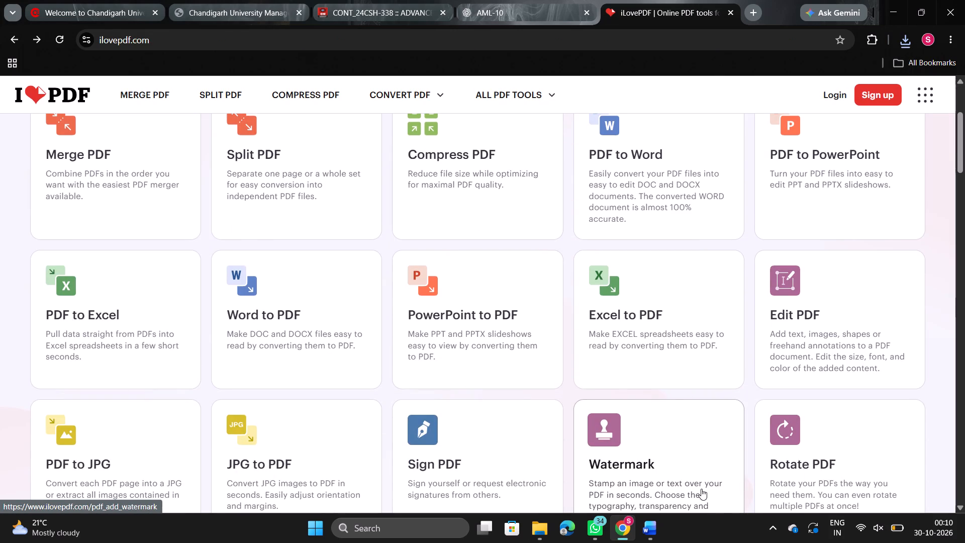
left_click(701, 489)
left_click(494, 246)
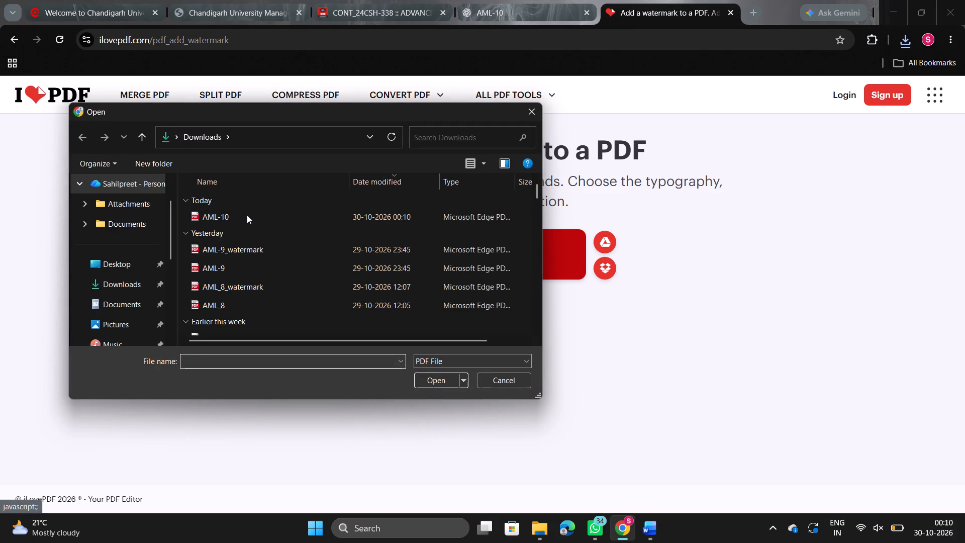
left_click(247, 215)
left_click(432, 385)
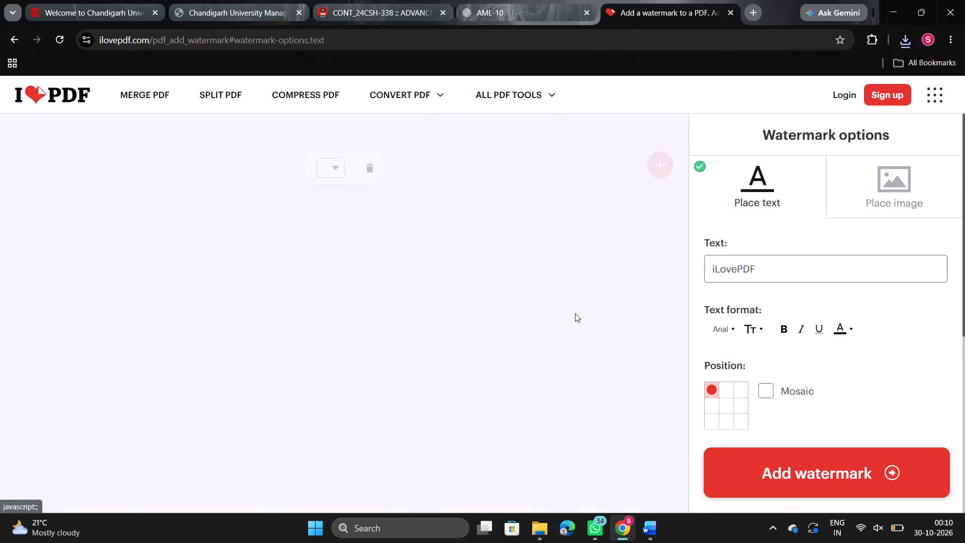
Replace the default watermark text with the saved entry containing the report author's name and student ID.
left_click(828, 265)
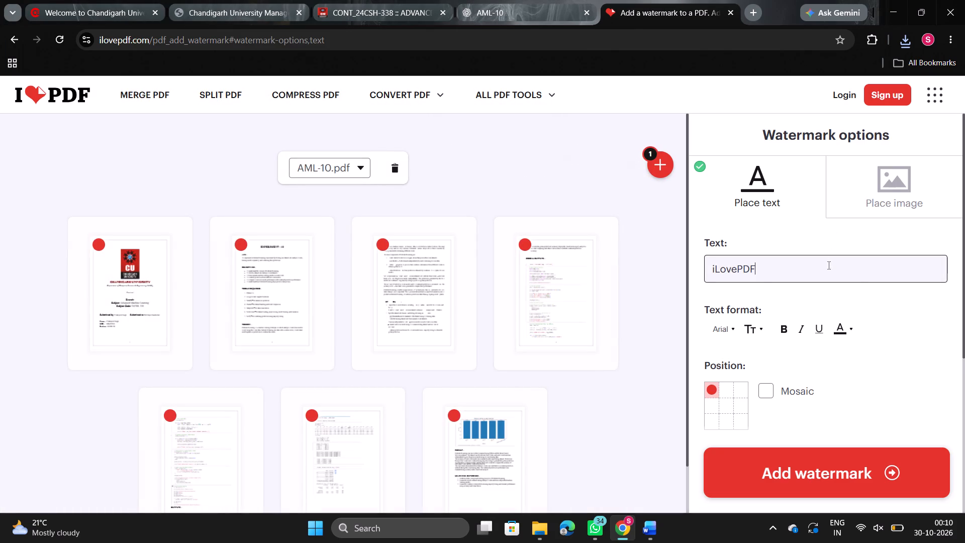
key("BackSpace")
key("BackSpace")
key("BackSpace")
key("BackSpace")
key("BackSpace")
key("BackSpace")
key("BackSpace")
key("BackSpace")
key("BackSpace")
key("BackSpace")
key("BackSpace")
key("BackSpace")
key("BackSpace")
key("BackSpace")
key("BackSpace")
left_click(828, 265)
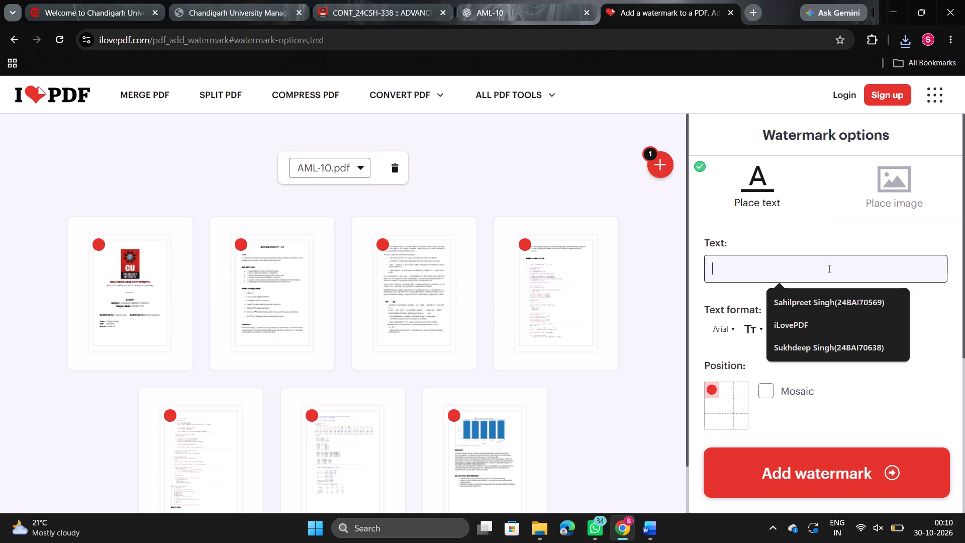
left_click(826, 302)
Place the watermark at the pages' top-right corner with 75% transparency, layered below the PDF content.
scroll(826, 302, "down", 1)
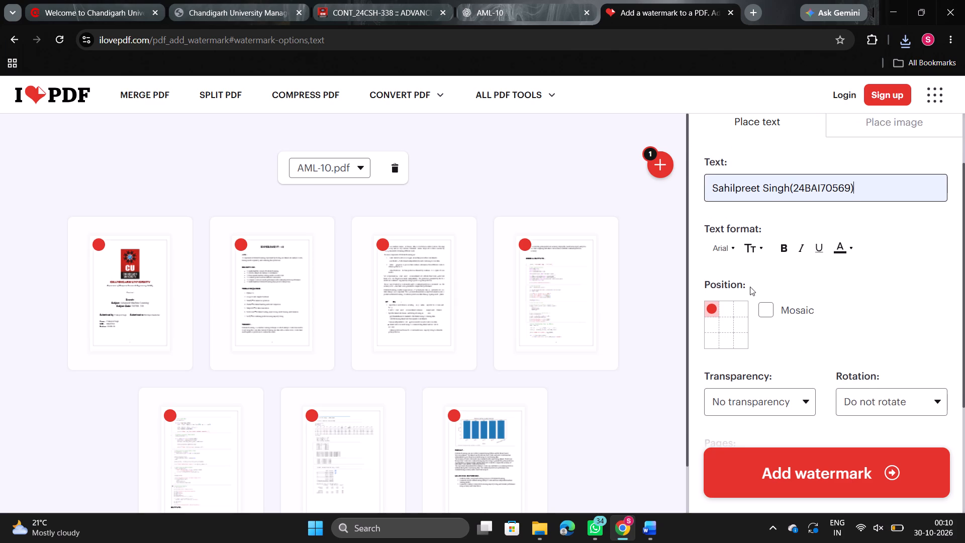
left_click(738, 302)
scroll(738, 302, "down", 1)
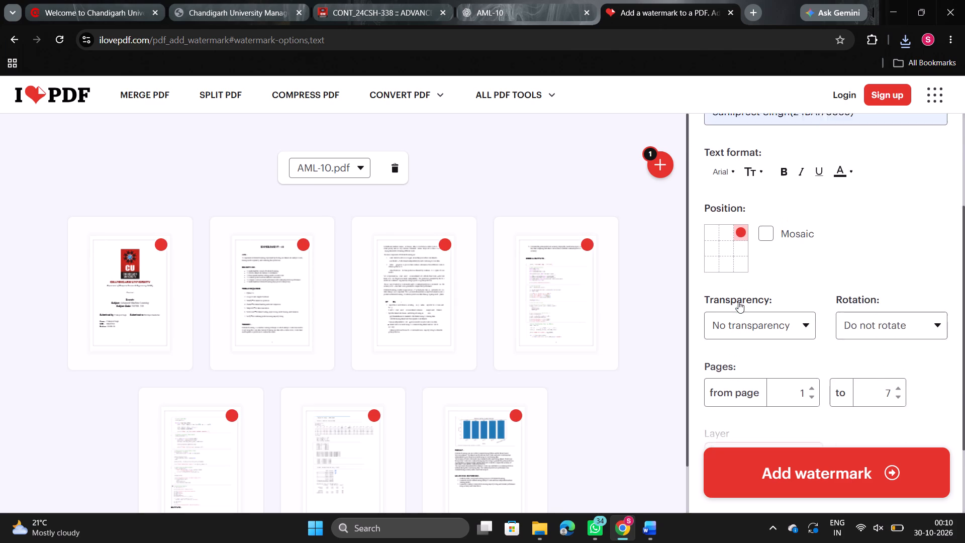
scroll(738, 302, "down", 1)
left_click_drag(801, 321, 795, 328)
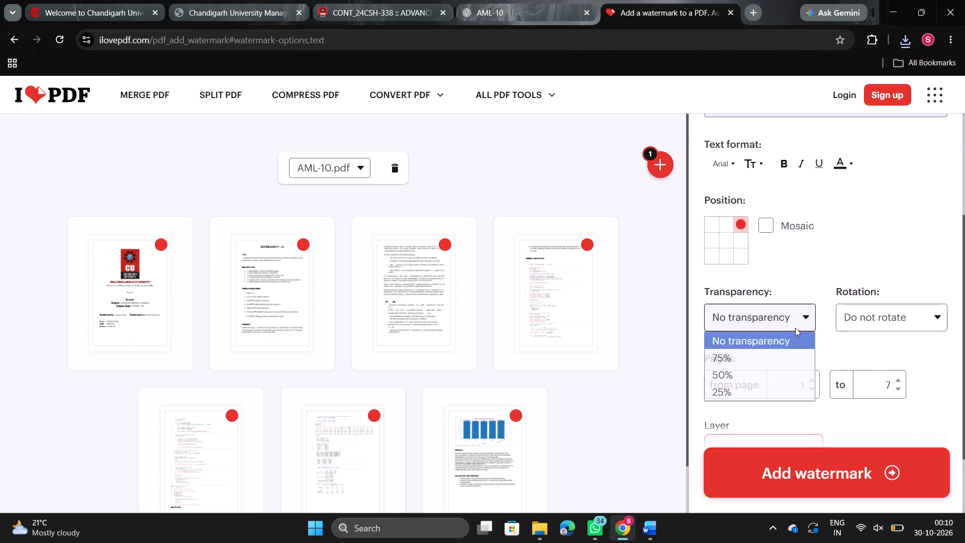
left_click_drag(795, 328, 771, 351)
left_click(771, 351)
scroll(771, 351, "down", 2)
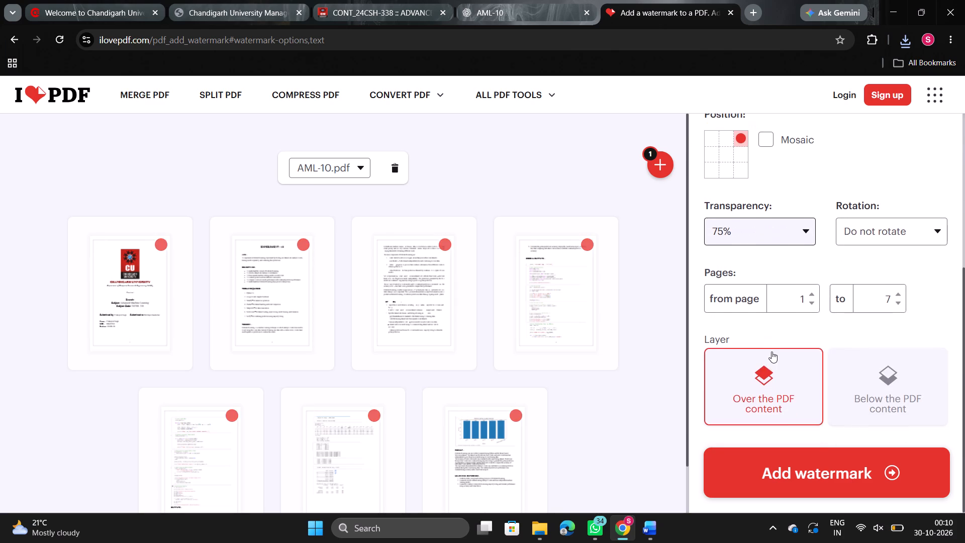
left_click(858, 386)
scroll(858, 386, "up", 2)
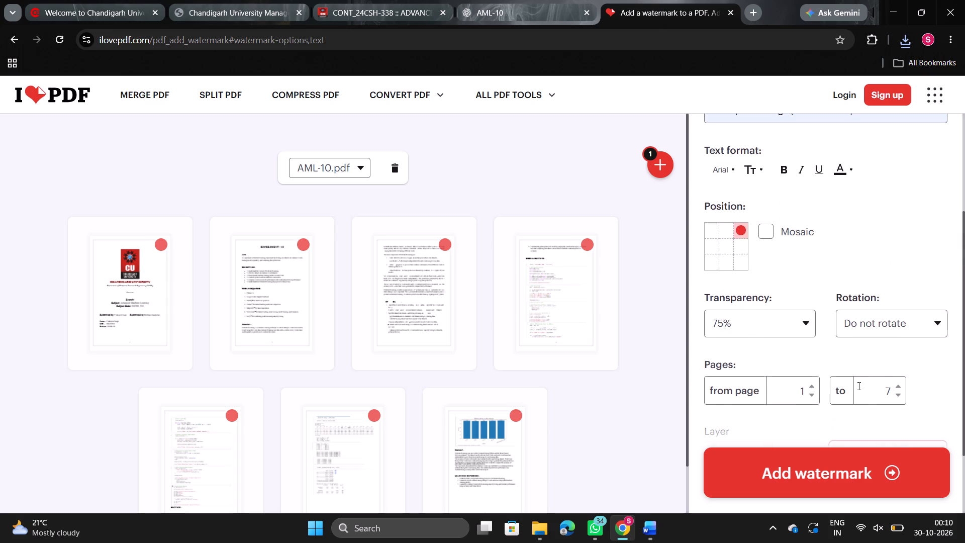
Check the watermark options, apply the watermark to the AML-10 PDF and download the watermarked file.
scroll(858, 386, "up", 2)
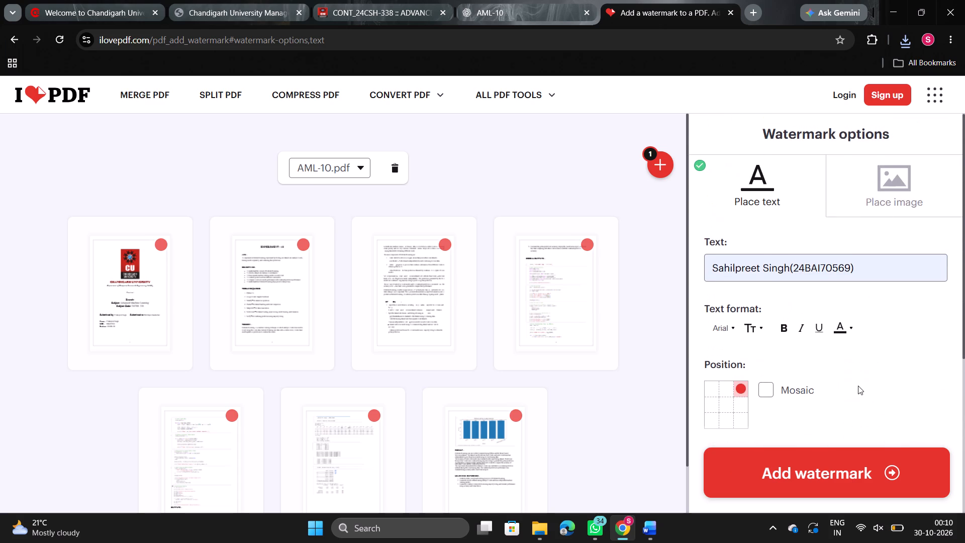
scroll(858, 386, "down", 3)
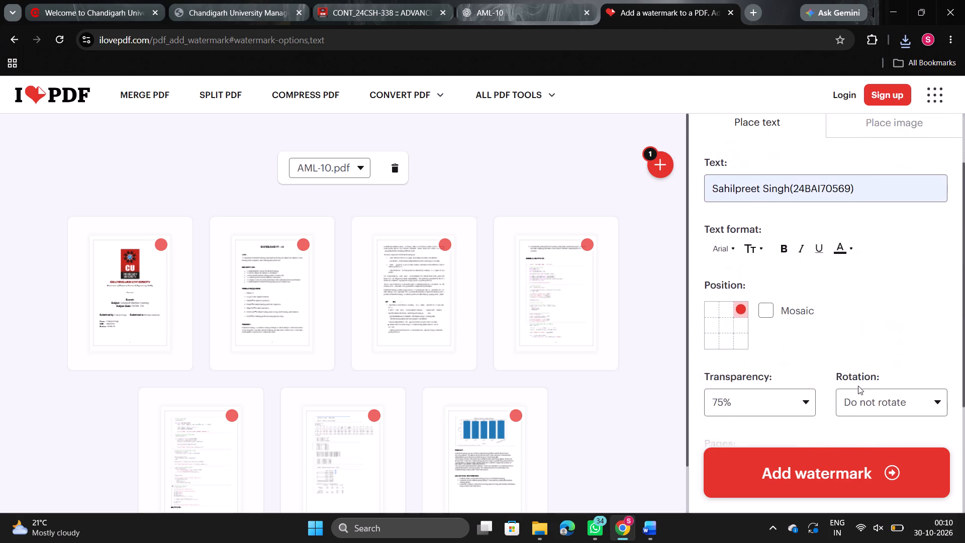
scroll(858, 386, "down", 2)
left_click(827, 490)
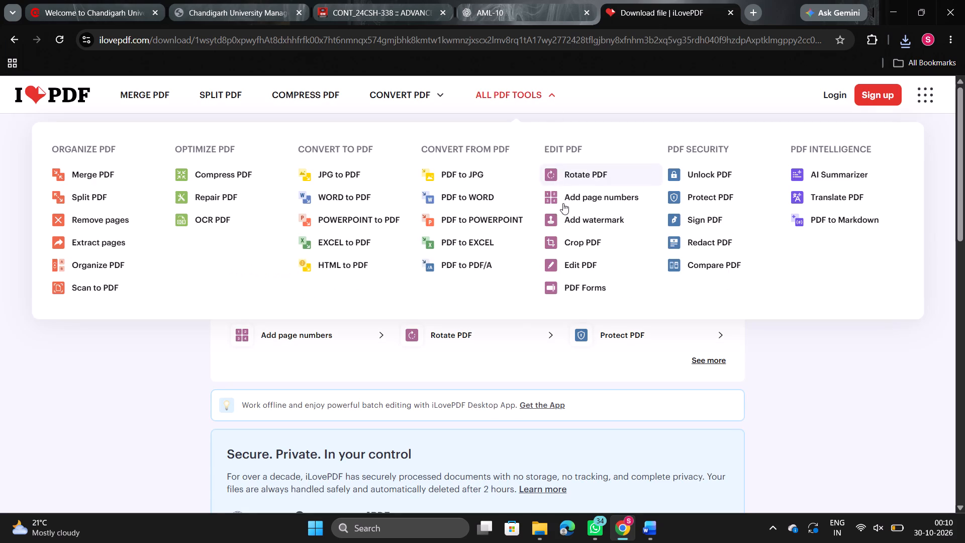
left_click(567, 183)
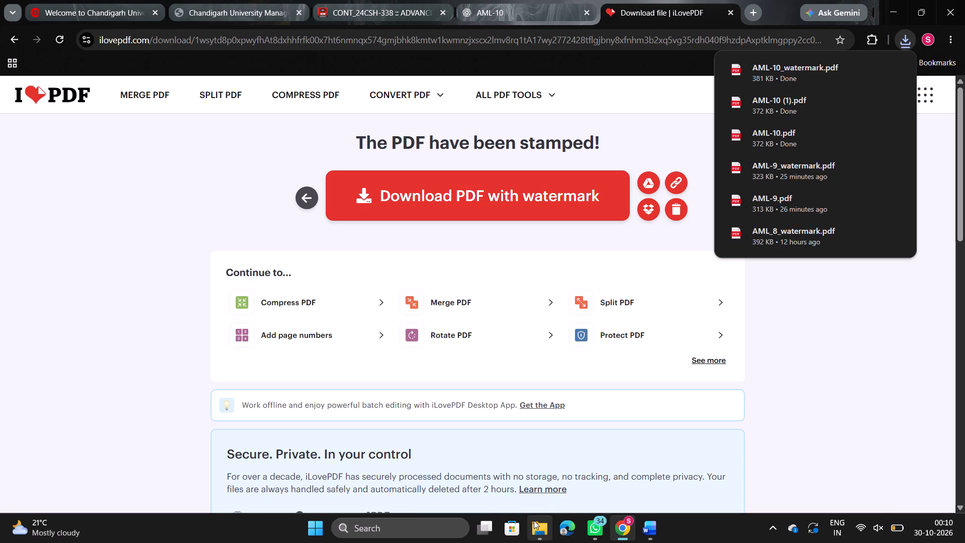
Open AML-10_watermark from the Downloads folder, review the watermark and report content on all its pages, and close it.
left_click(534, 520)
left_click_drag(263, 264, 262, 270)
double_click(262, 270)
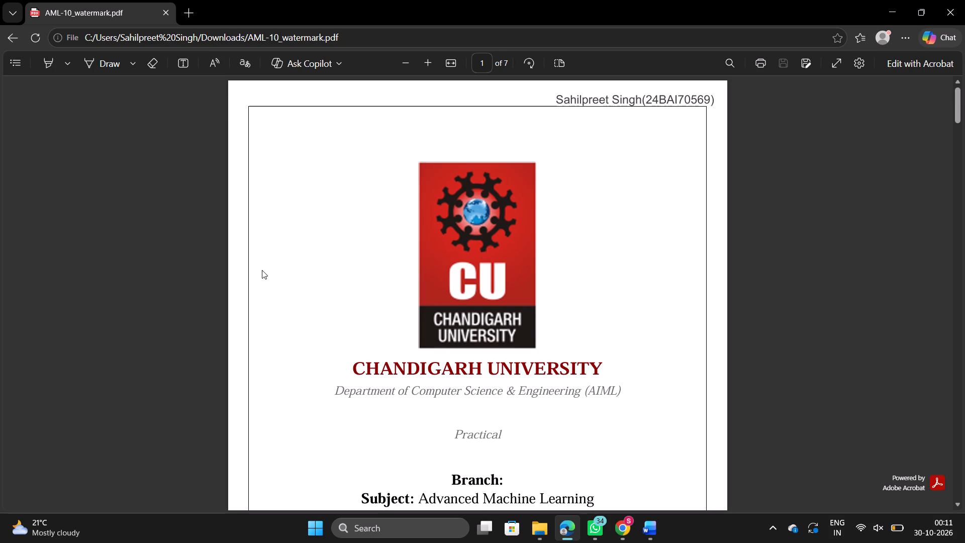
scroll(262, 270, "down", 1)
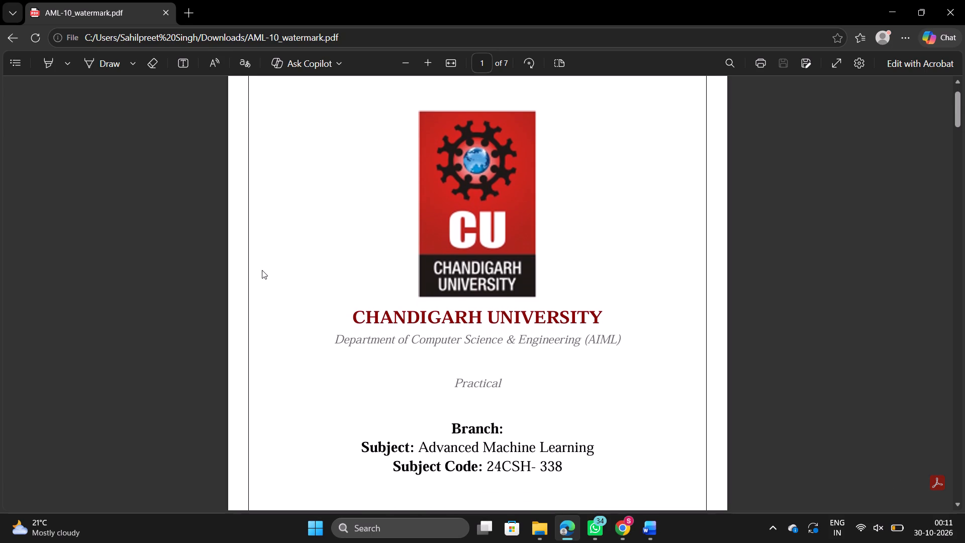
scroll(262, 270, "down", 7)
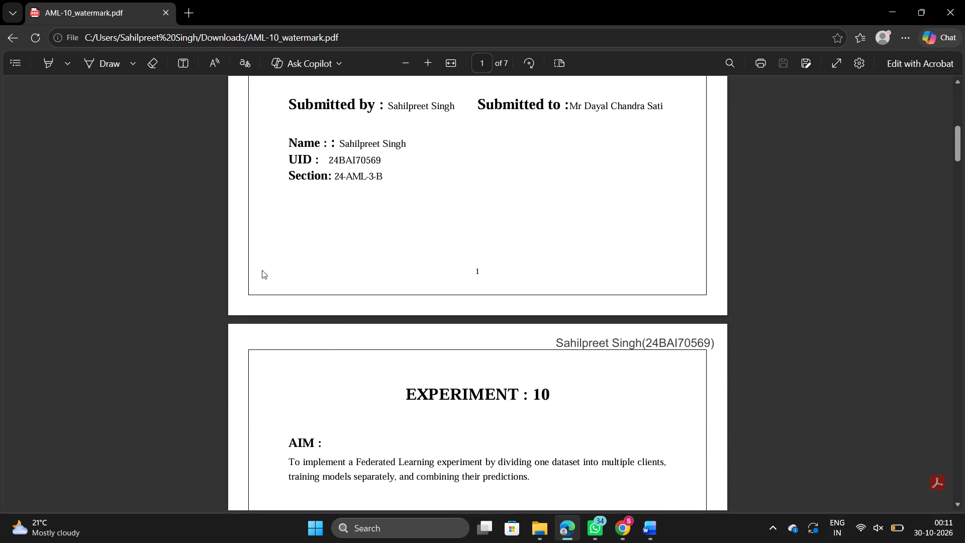
scroll(262, 270, "down", 11)
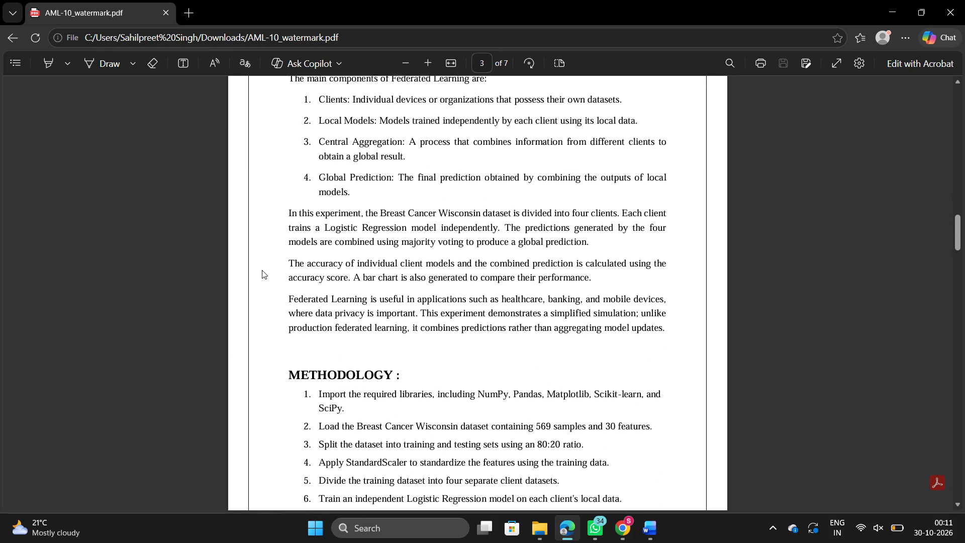
scroll(262, 270, "down", 12)
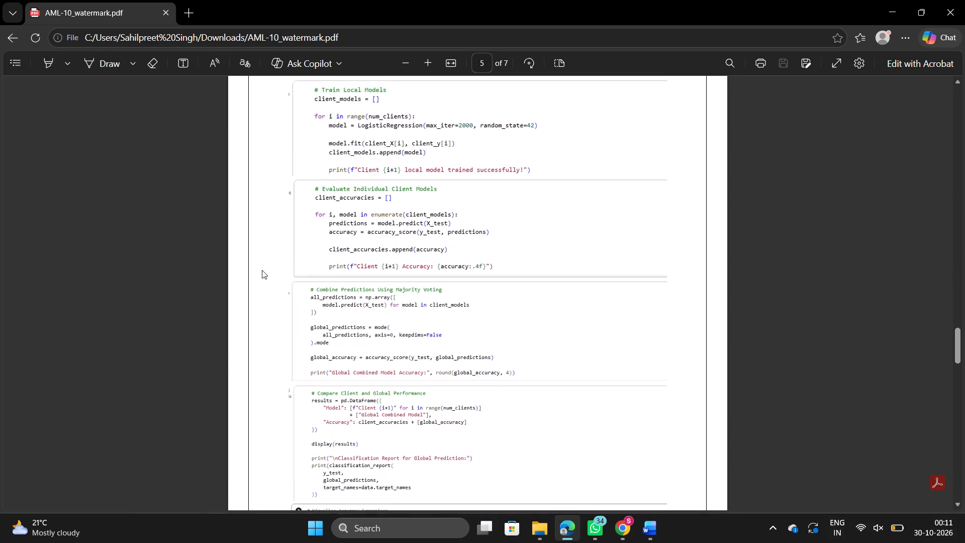
scroll(262, 270, "down", 12)
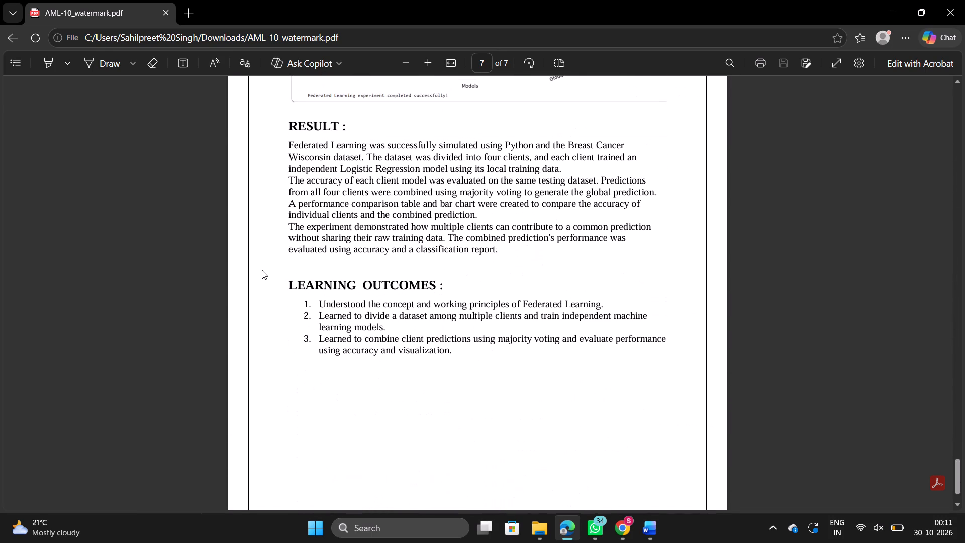
scroll(262, 270, "down", 4)
scroll(262, 270, "up", 6)
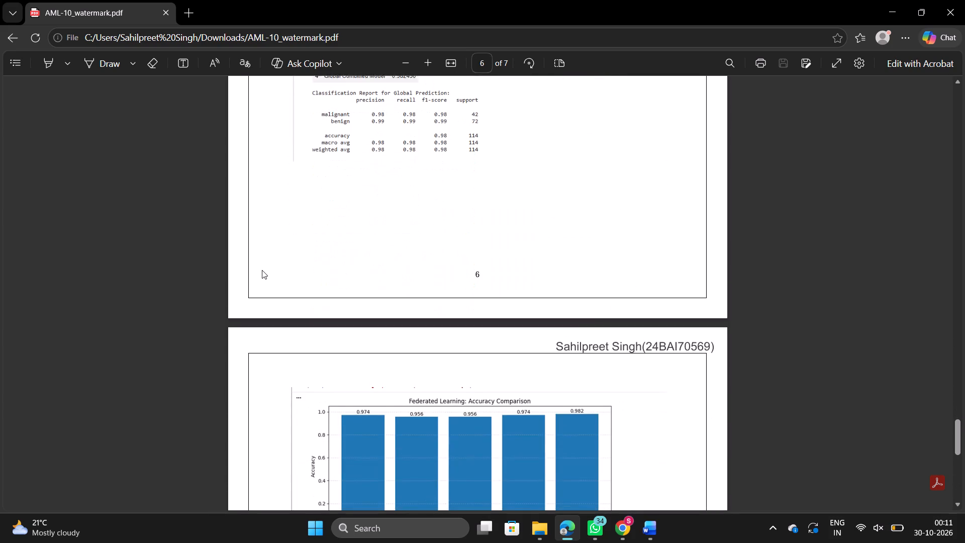
scroll(262, 270, "up", 11)
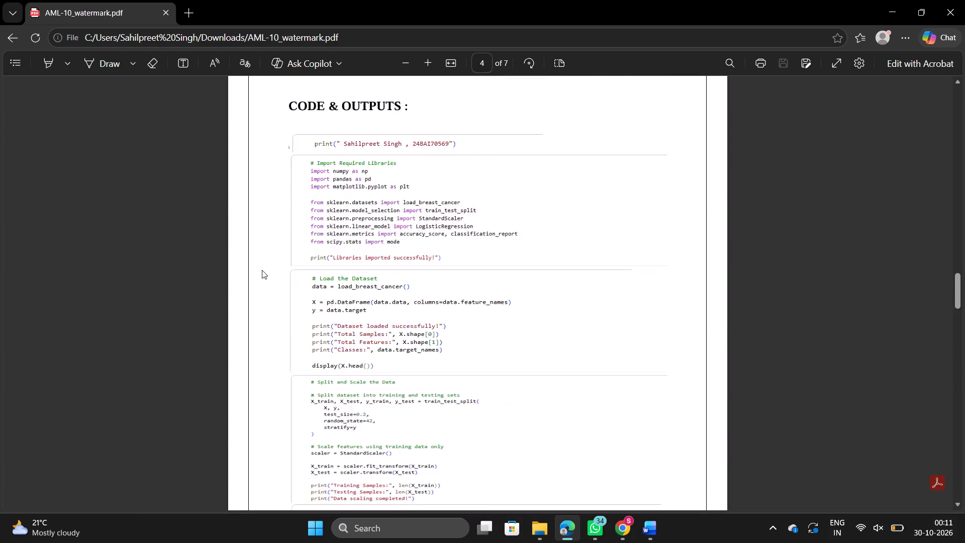
scroll(262, 270, "up", 7)
scroll(262, 270, "down", 12)
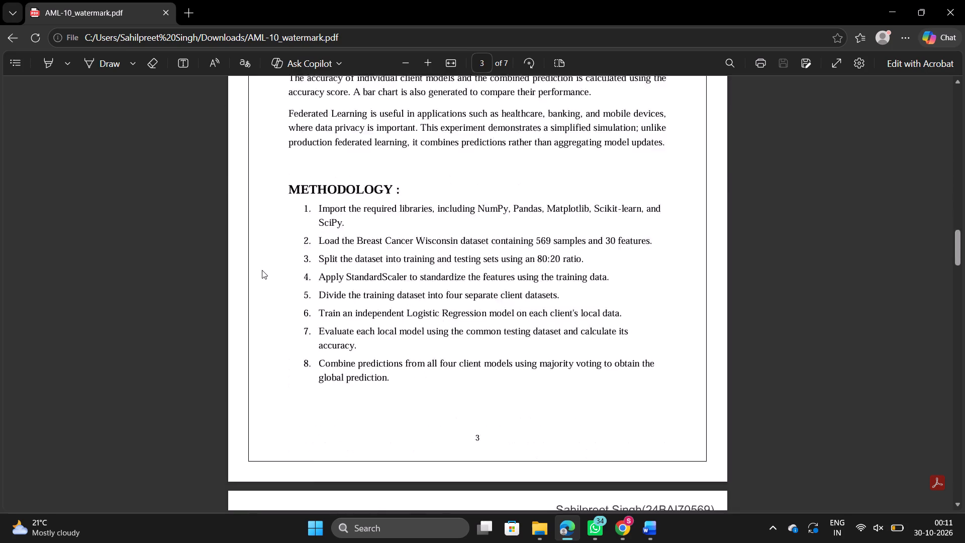
scroll(262, 270, "down", 7)
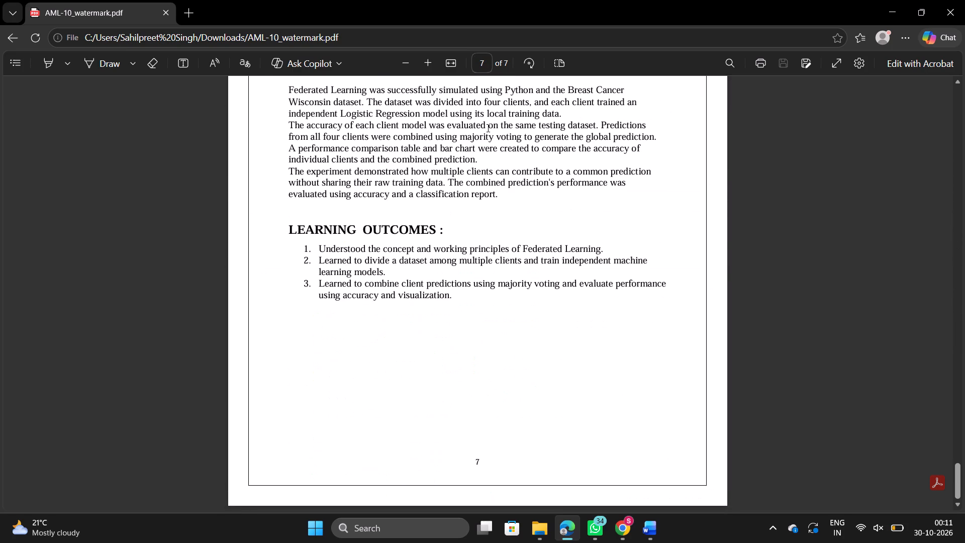
scroll(594, 261, "up", 7)
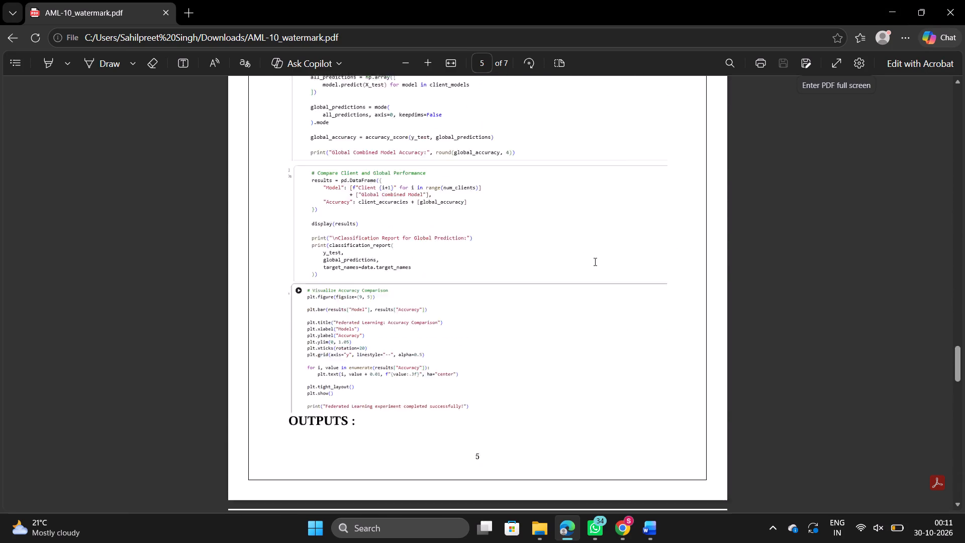
scroll(594, 261, "up", 9)
scroll(594, 261, "down", 3)
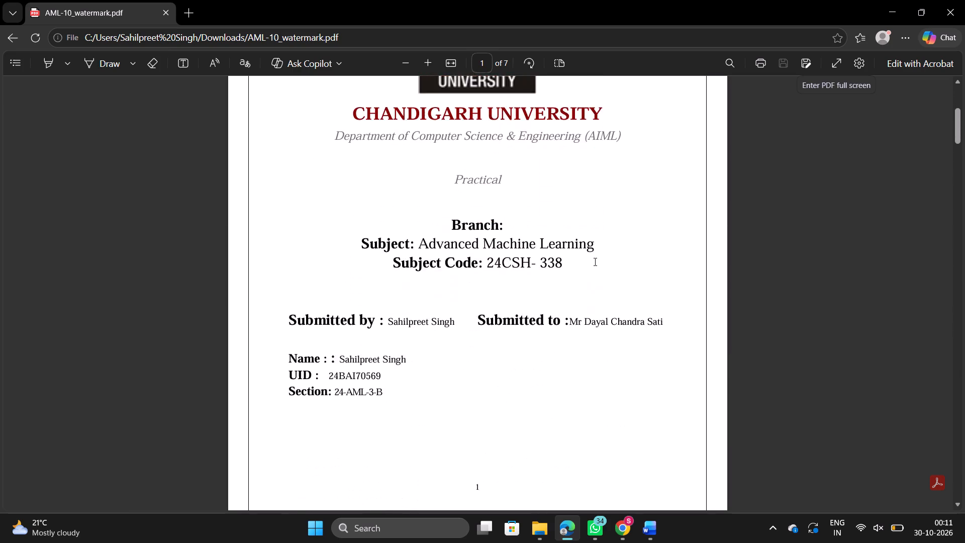
scroll(594, 261, "down", 3)
left_click(964, 0)
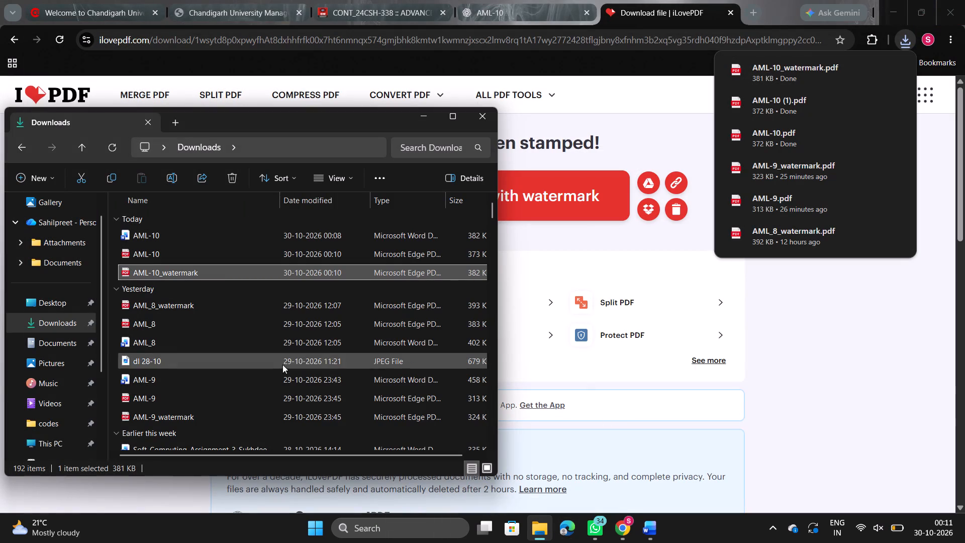
double_click(264, 415)
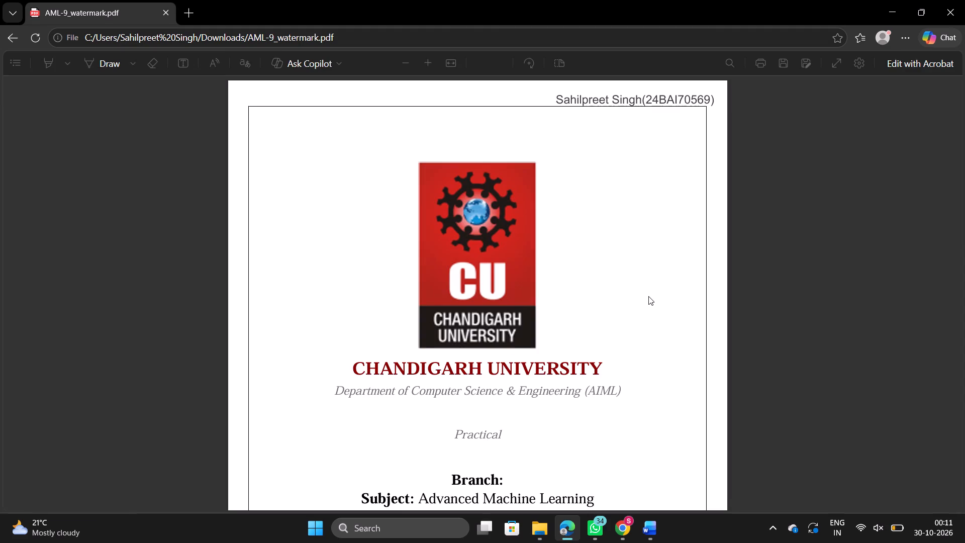
scroll(648, 296, "up", 18)
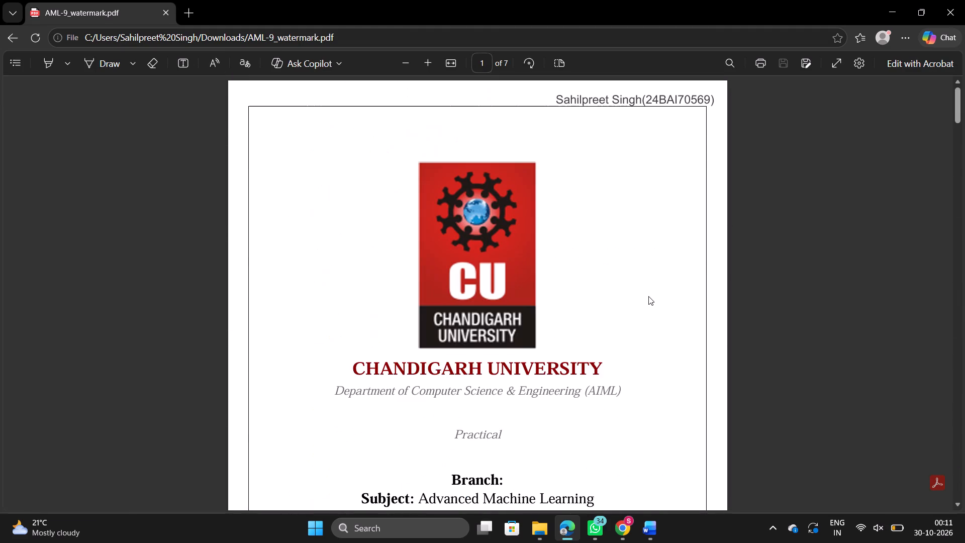
scroll(648, 296, "down", 17)
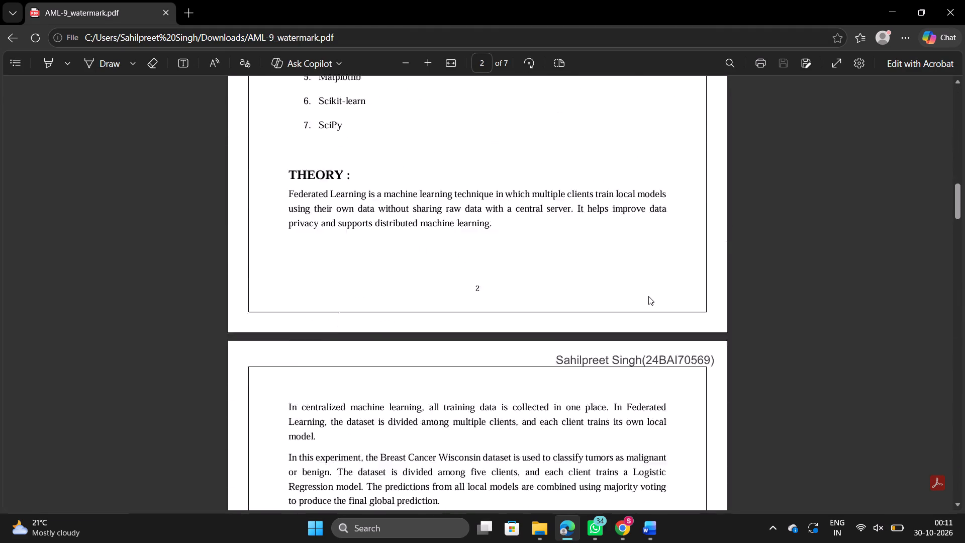
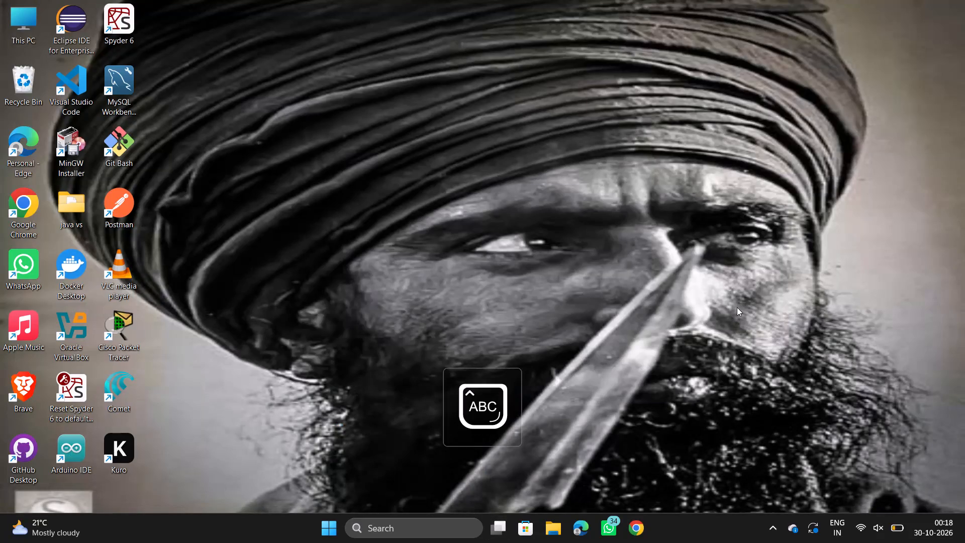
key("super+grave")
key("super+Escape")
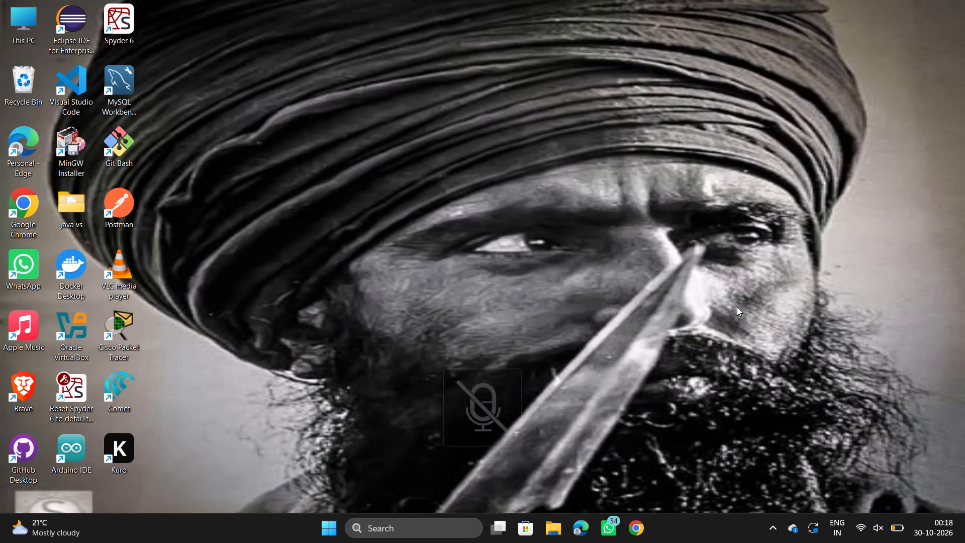
Shut down the computer from the desktop.
key("super+F4")
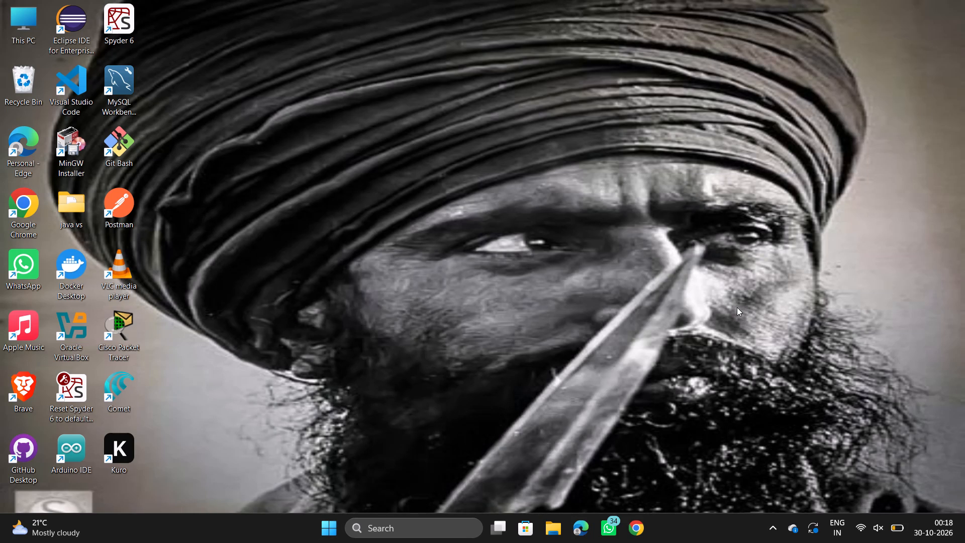
key("alt+F4")
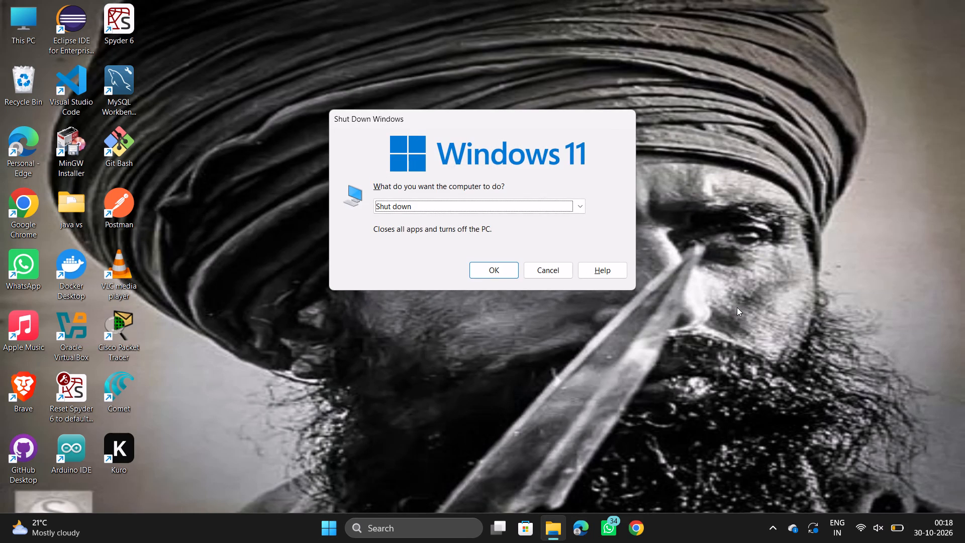
key("Return")
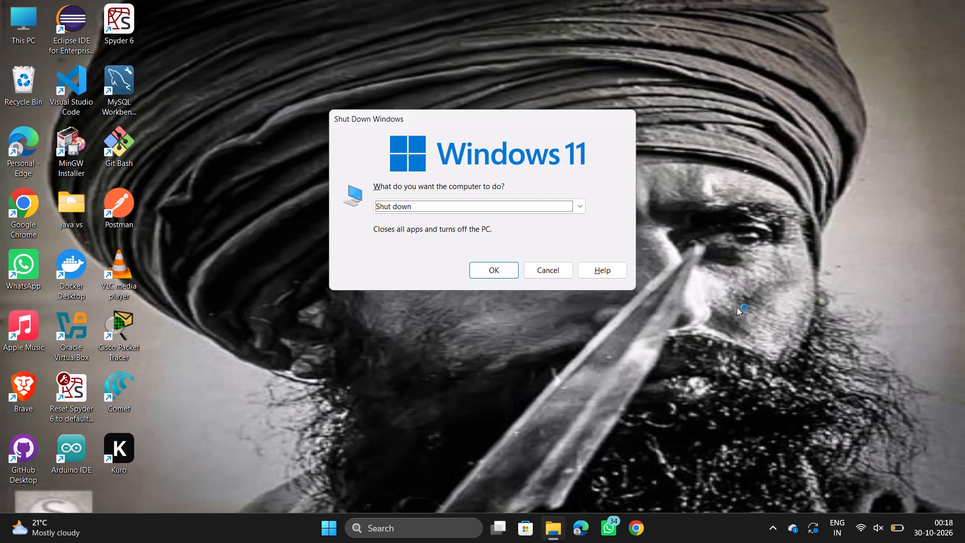